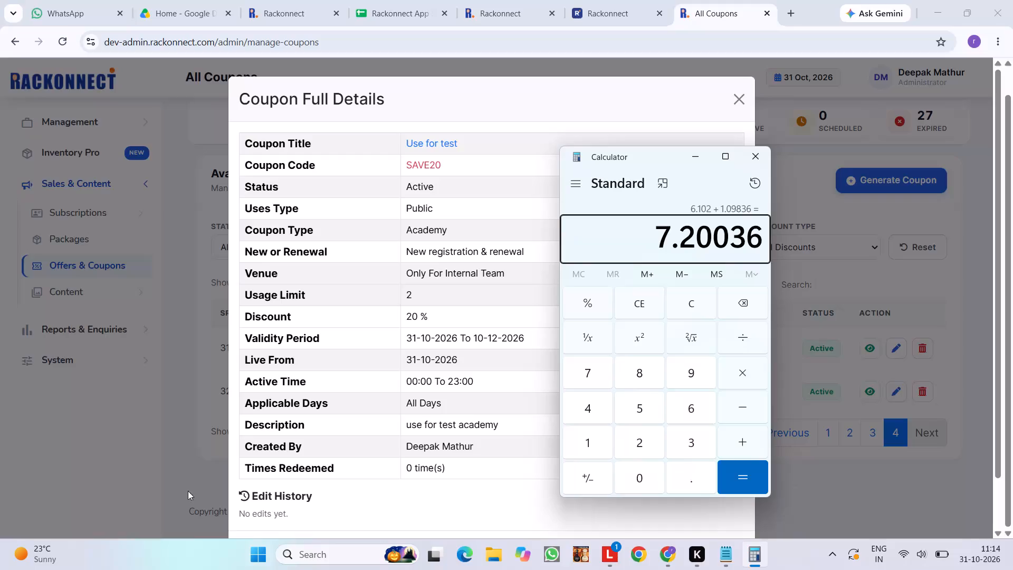
Minimize the calculator and switch to the Rackonnect App Sheet Replacement spreadsheet with the app bug list.
{"action": "left_click", "coordinate": [701, 155]}
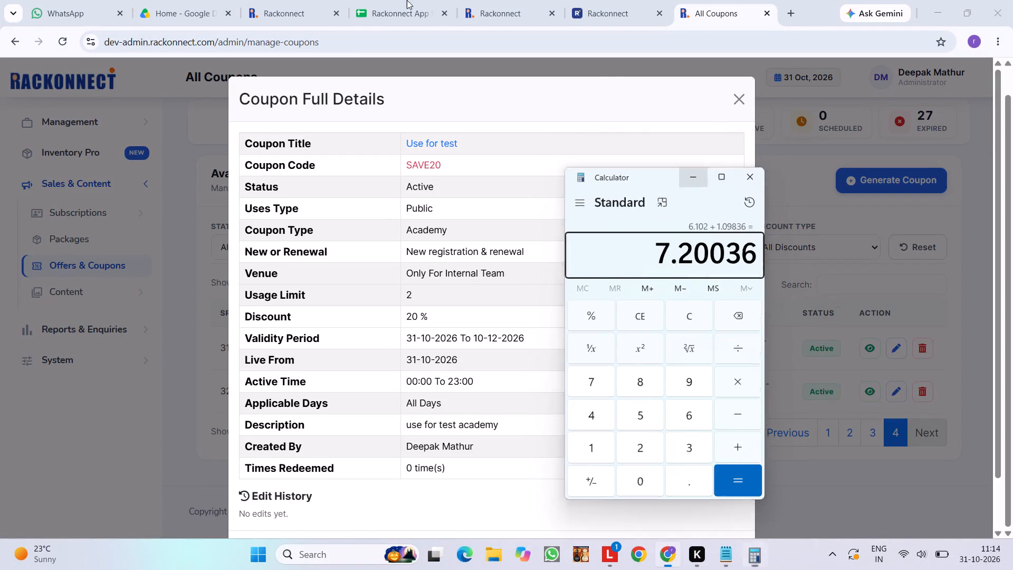
{"action": "left_click", "coordinate": [397, 0]}
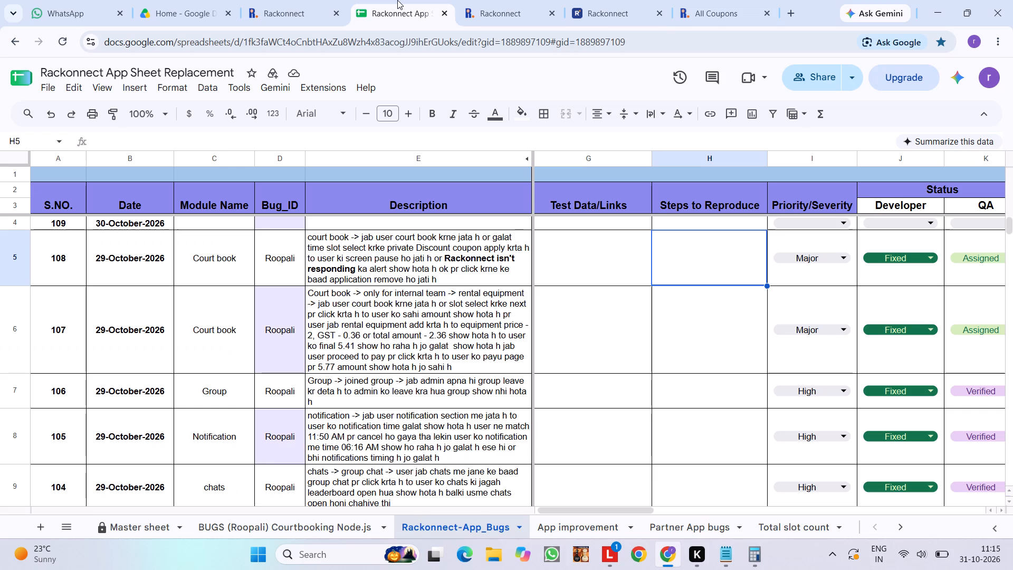
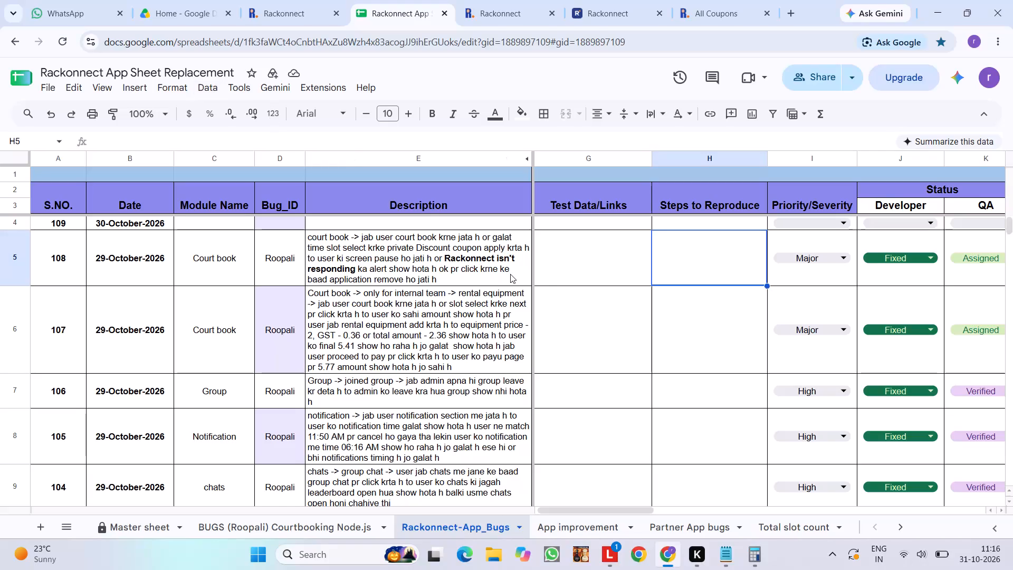
Fill the Module Name of bug 109 with "Court book", copied from the row of bug 108.
{"action": "key", "text": "ctrl+f"}
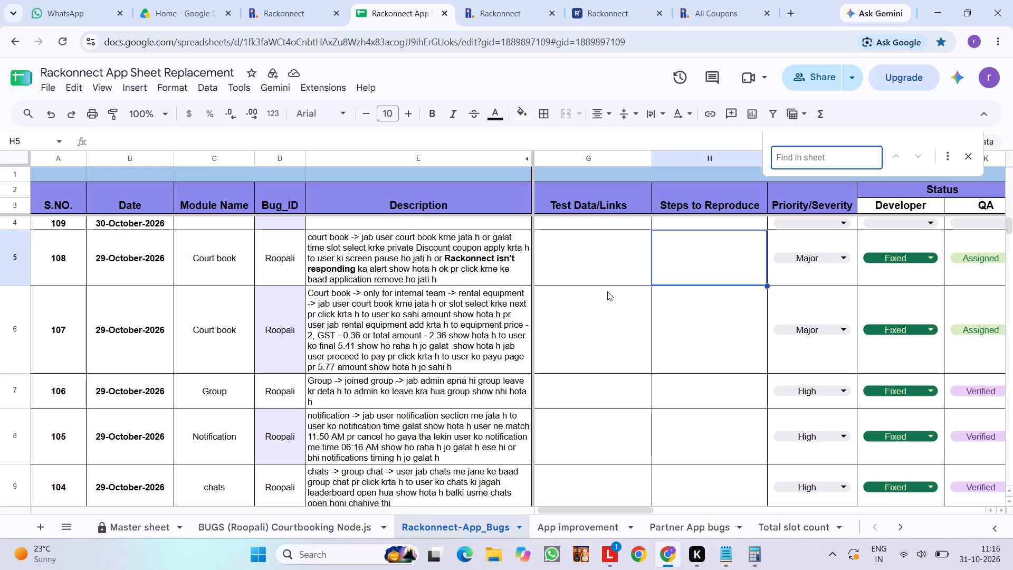
{"action": "left_click", "coordinate": [243, 220]}
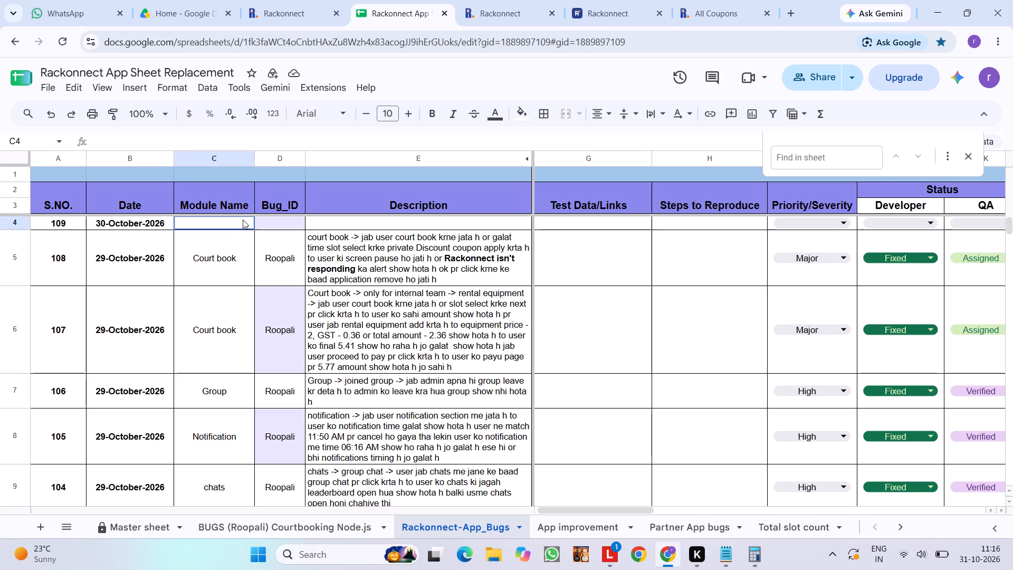
{"action": "left_click", "coordinate": [228, 249]}
{"action": "key", "text": "ctrl+c"}
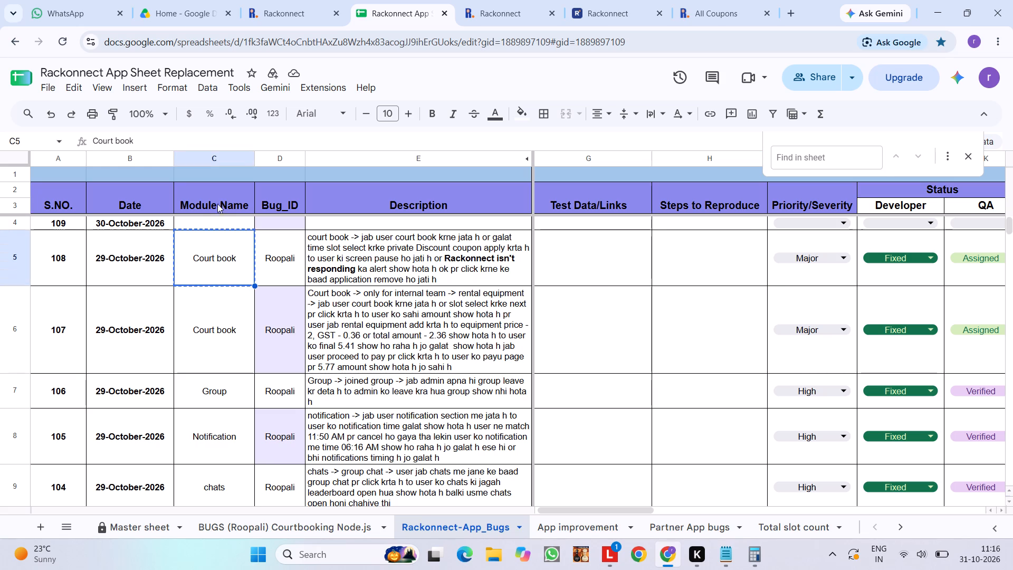
{"action": "left_click", "coordinate": [219, 220]}
{"action": "key", "text": "v"}
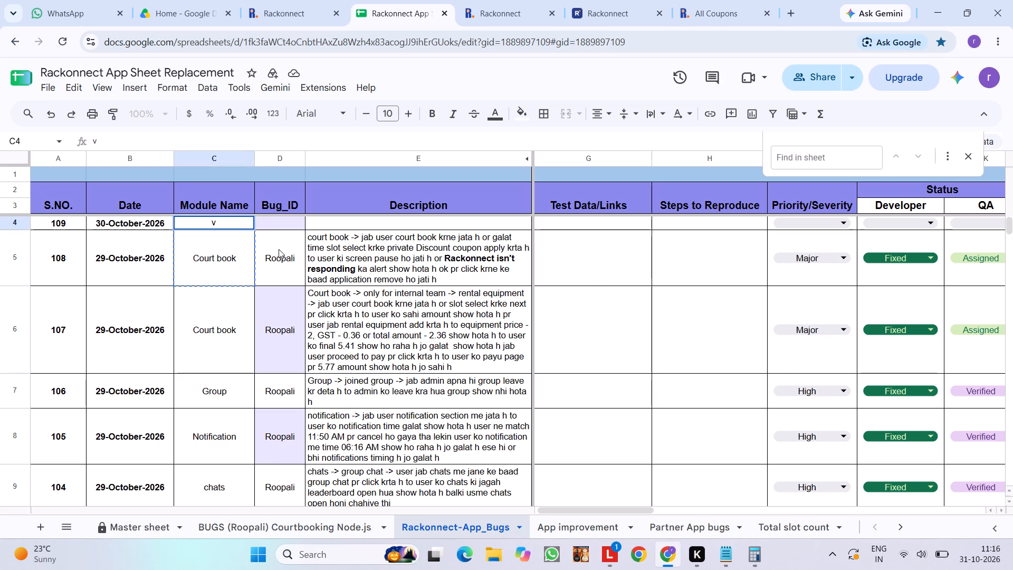
{"action": "left_click", "coordinate": [279, 249]}
{"action": "left_click", "coordinate": [211, 254]}
{"action": "key", "text": "ctrl+c"}
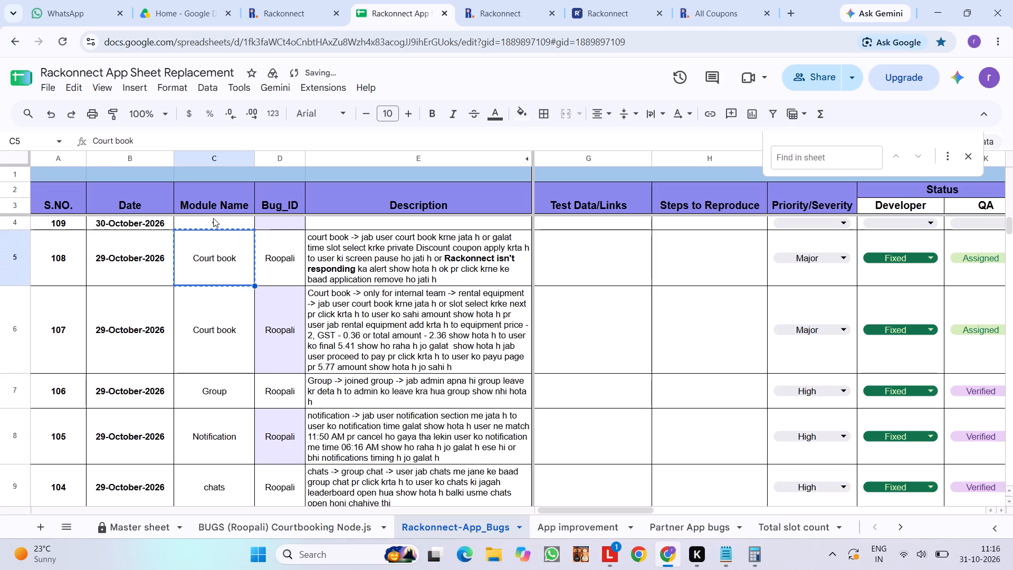
{"action": "left_click", "coordinate": [211, 227]}
{"action": "key", "text": "ctrl+v"}
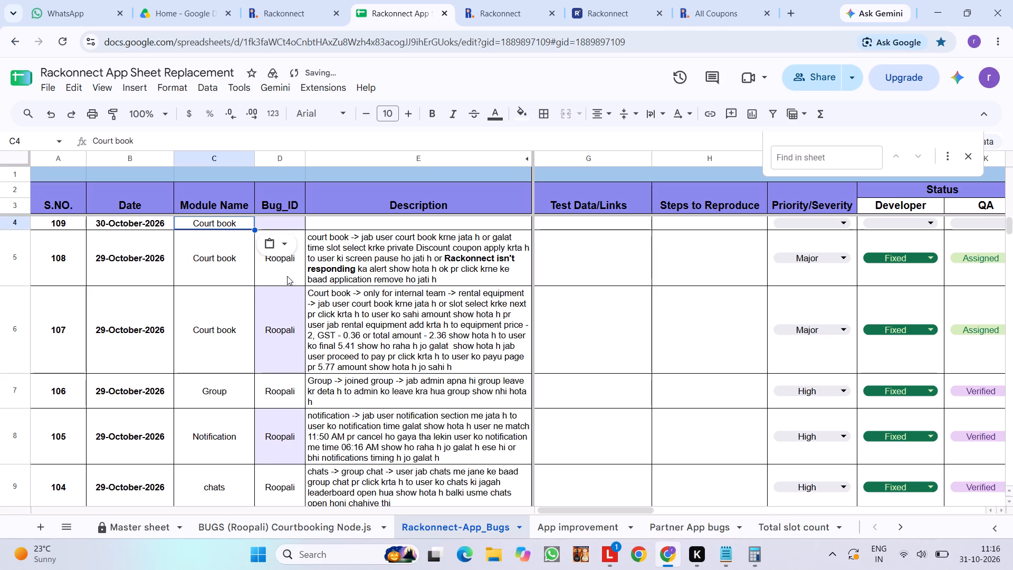
Copy the Bug_ID entry "Roopali" from bug 108 into the row of bug 109.
{"action": "left_click", "coordinate": [287, 276]}
{"action": "key", "text": "ctrl+c"}
{"action": "left_click", "coordinate": [284, 228]}
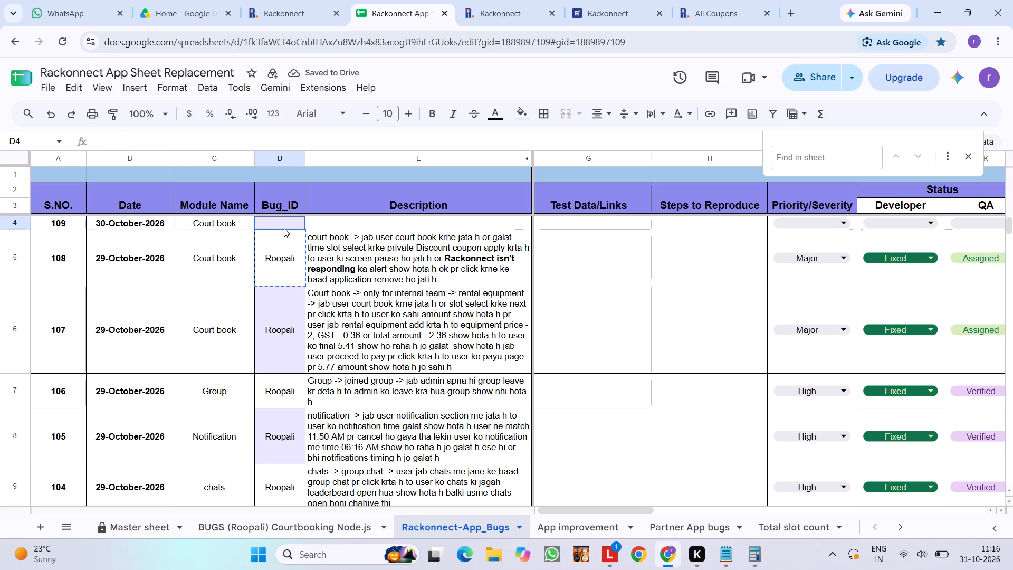
{"action": "key", "text": "ctrl+v"}
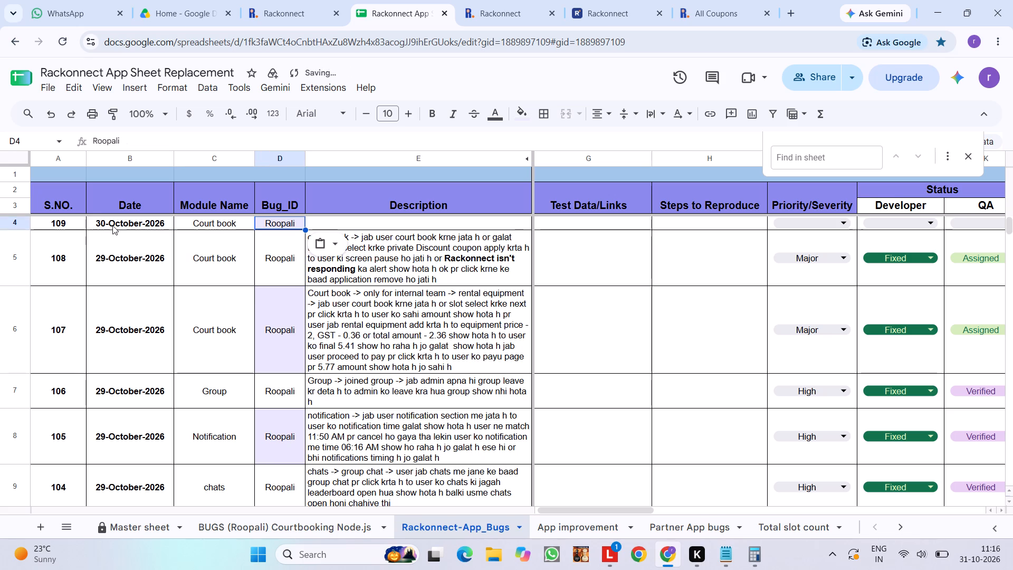
Change the date of bug 109 to 31-October-2026.
{"action": "double_click", "coordinate": [112, 225]}
{"action": "left_click", "coordinate": [186, 355]}
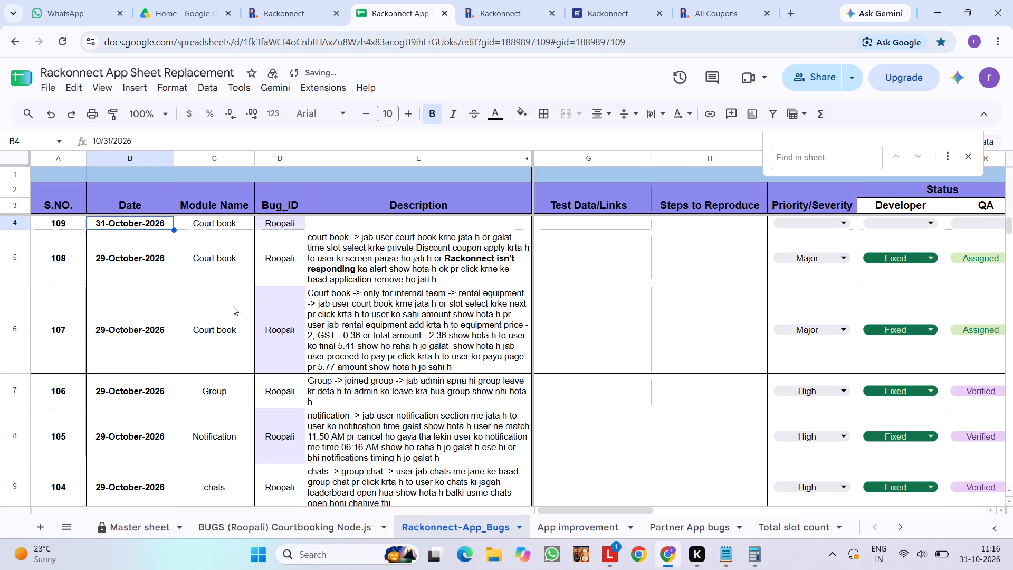
Begin the Description of bug 109 with "Court book -> jab user slots select krke".
{"action": "double_click", "coordinate": [373, 221]}
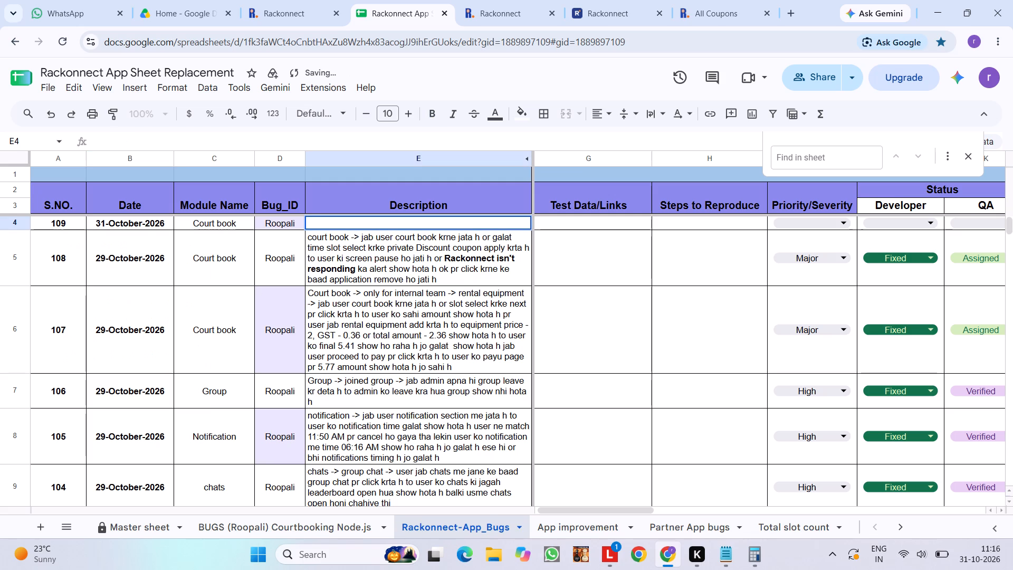
{"action": "type", "text": "Court booki"}
{"action": "key", "text": "BackSpace"}
{"action": "key", "text": "space"}
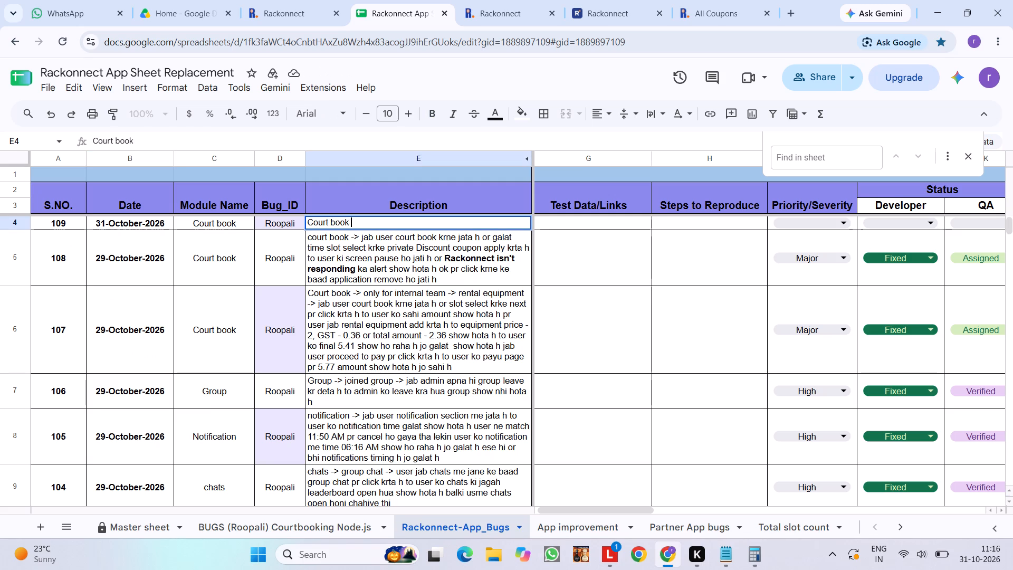
{"action": "type", "text": "-> jab suer"}
{"action": "key", "text": "space"}
{"action": "key", "text": "BackSpace"}
{"action": "key", "text": "BackSpace"}
{"action": "key", "text": "BackSpace"}
{"action": "key", "text": "BackSpace"}
{"action": "key", "text": "BackSpace"}
{"action": "type", "text": "user"}
{"action": "key", "text": "space"}
{"action": "type", "text": "slots select krke"}
{"action": "key", "text": "space"}
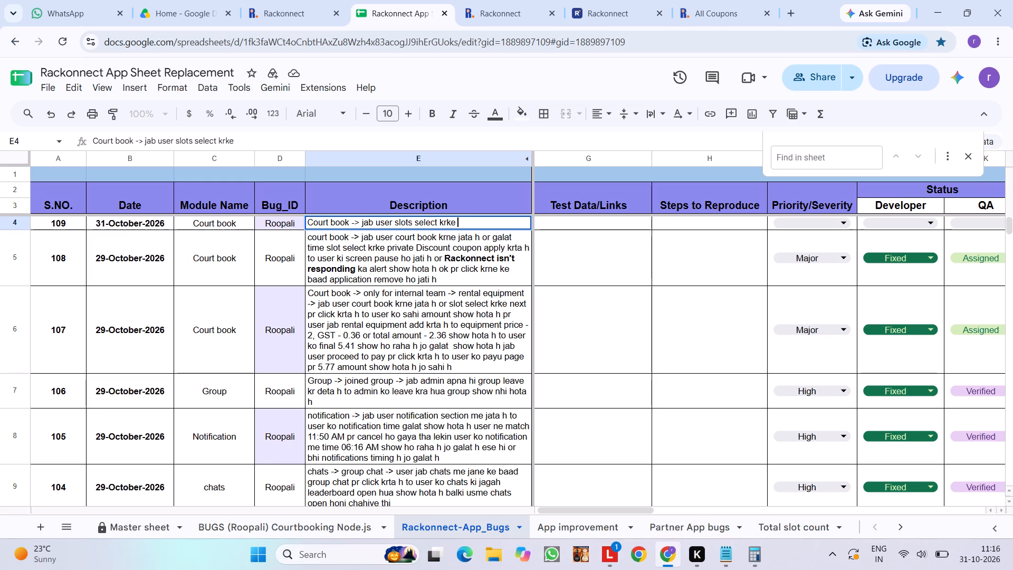
Continue bug 109's description with "next payment page pr jata h to user ko" and close the sheet search.
{"action": "type", "text": "ne"}
{"action": "type", "text": "xt"}
{"action": "key", "text": "space"}
{"action": "type", "text": "payment pay"}
{"action": "key", "text": "BackSpace"}
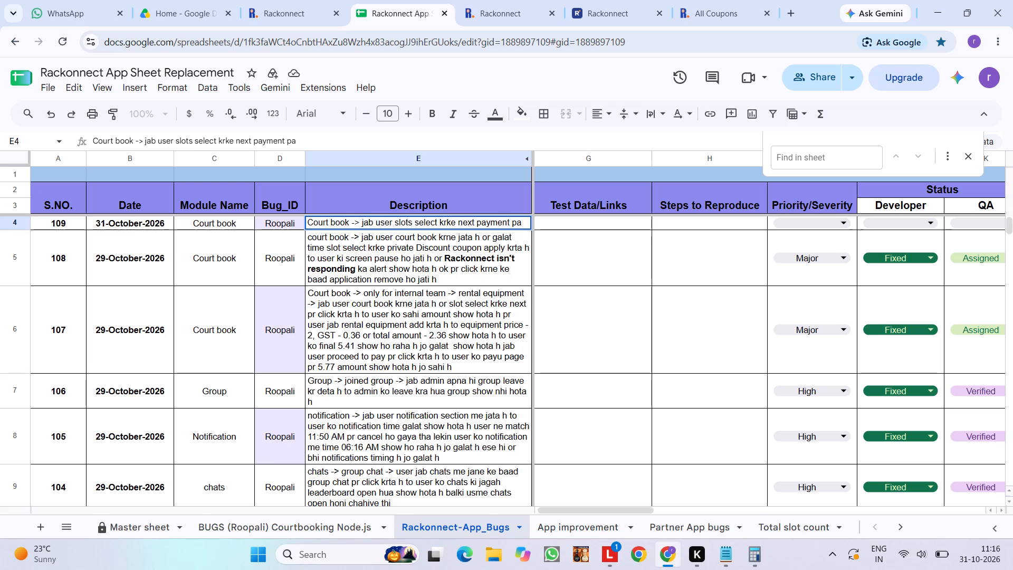
{"action": "key", "text": "h"}
{"action": "key", "text": "BackSpace"}
{"action": "type", "text": "ge pr jata h to user ko"}
{"action": "key", "text": "space"}
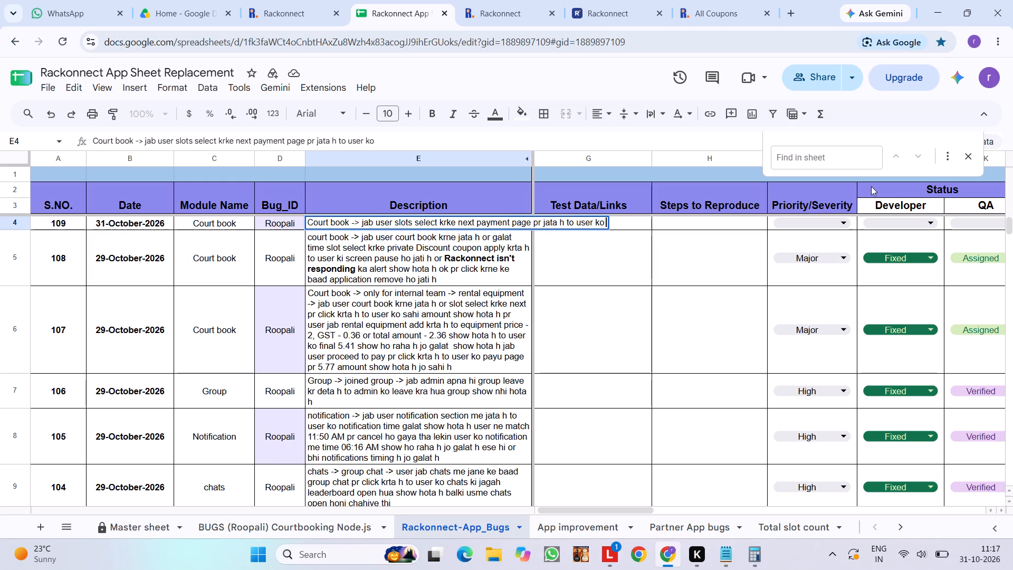
{"action": "left_click", "coordinate": [970, 156]}
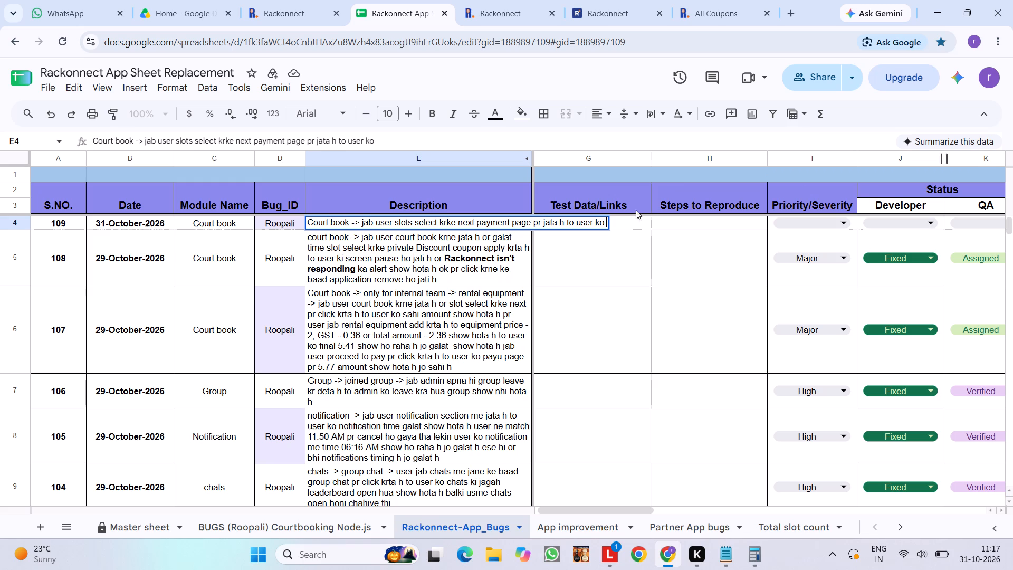
Continue bug 109's description with "final amount jo show ho raha h vo".
{"action": "type", "text": "finan"}
{"action": "key", "text": "BackSpace"}
{"action": "type", "text": "l amoutn"}
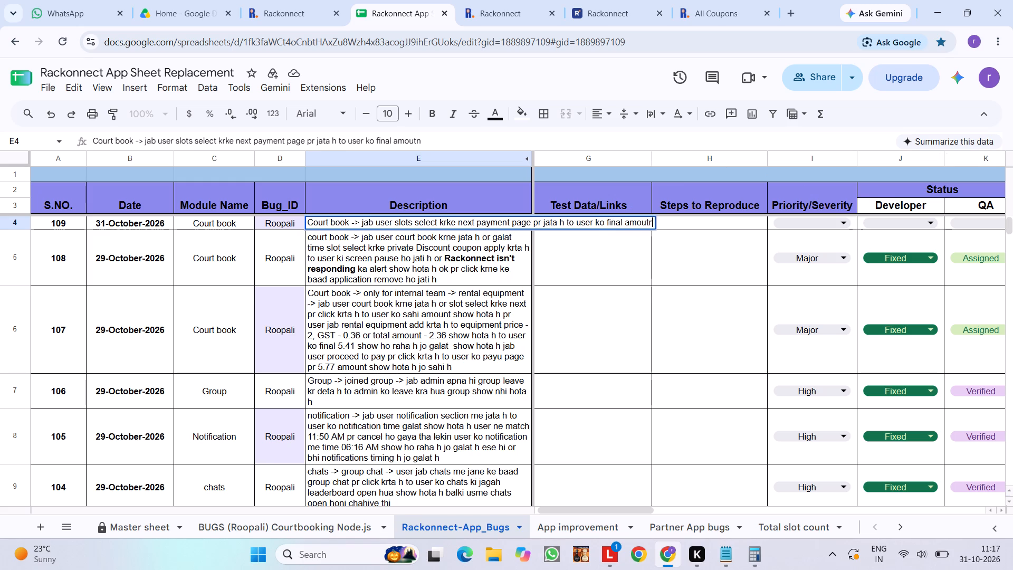
{"action": "key", "text": "space"}
{"action": "key", "text": "BackSpace"}
{"action": "key", "text": "BackSpace"}
{"action": "key", "text": "BackSpace"}
{"action": "key", "text": "n"}
{"action": "type", "text": "t jo sho who"}
{"action": "key", "text": "space"}
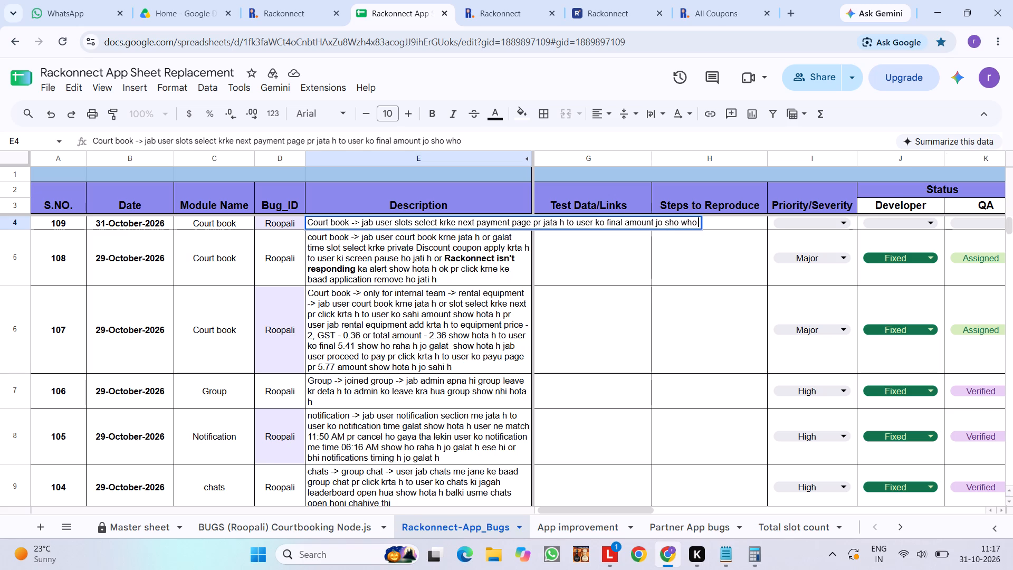
{"action": "key", "text": "BackSpace"}
{"action": "key", "text": "BackSpace"}
{"action": "key", "text": "BackSpace"}
{"action": "key", "text": "BackSpace"}
{"action": "key", "text": "BackSpace"}
{"action": "type", "text": "w ho rha"}
{"action": "key", "text": "BackSpace"}
{"action": "key", "text": "BackSpace"}
{"action": "type", "text": "aah"}
{"action": "key", "text": "BackSpace"}
{"action": "key", "text": "BackSpace"}
{"action": "type", "text": "ha h"}
{"action": "key", "text": "space"}
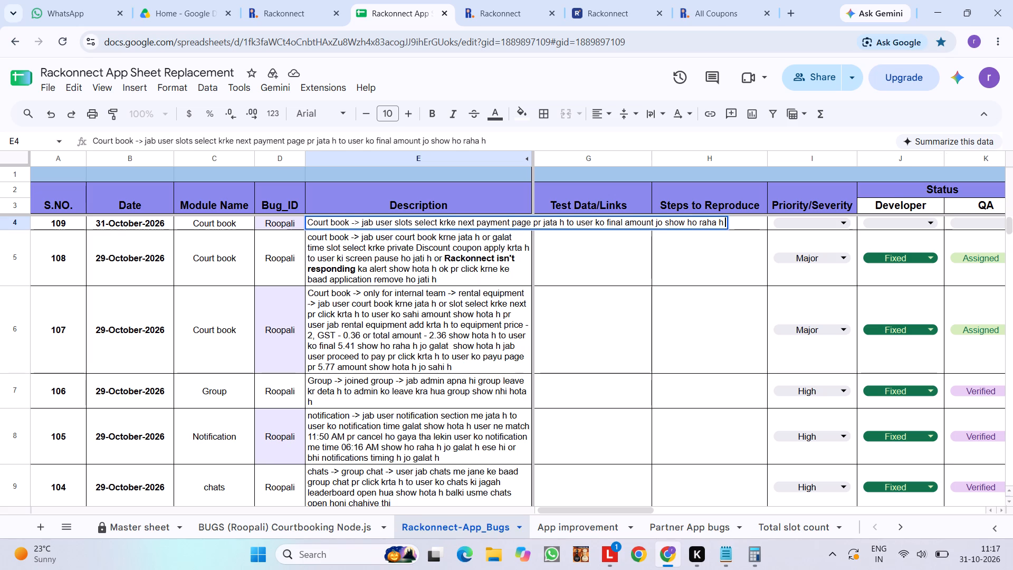
{"action": "type", "text": "vo"}
{"action": "key", "text": "space"}
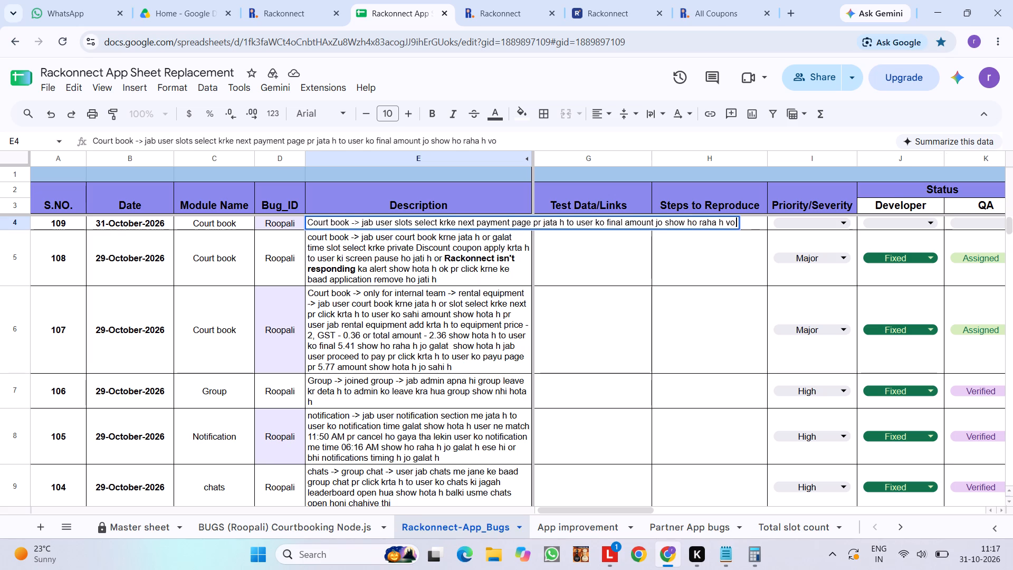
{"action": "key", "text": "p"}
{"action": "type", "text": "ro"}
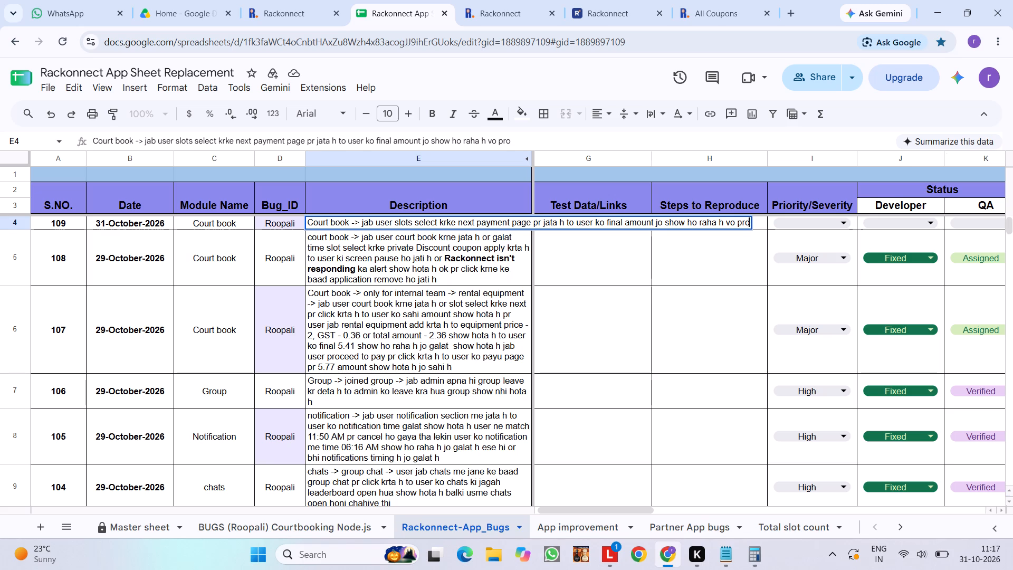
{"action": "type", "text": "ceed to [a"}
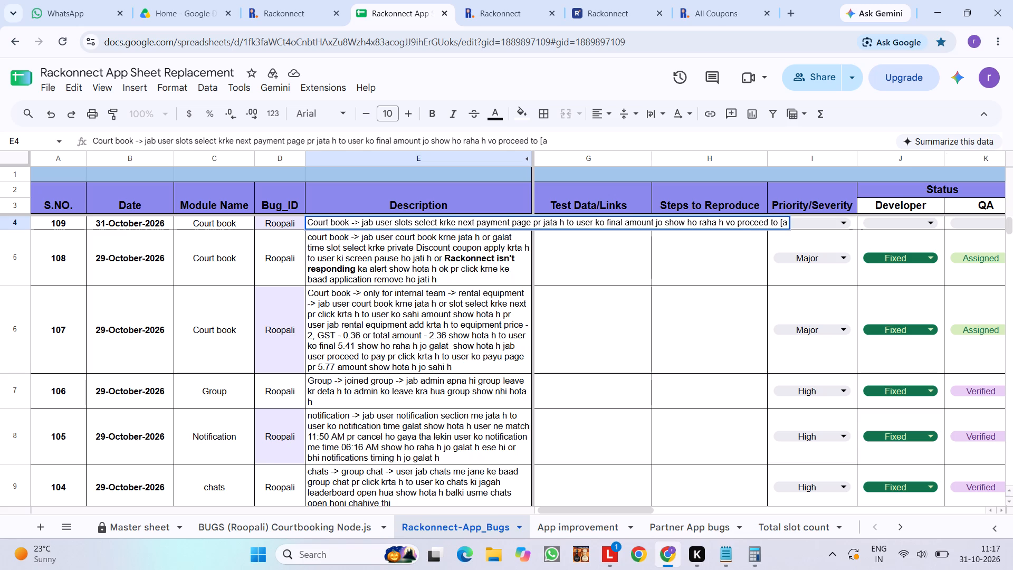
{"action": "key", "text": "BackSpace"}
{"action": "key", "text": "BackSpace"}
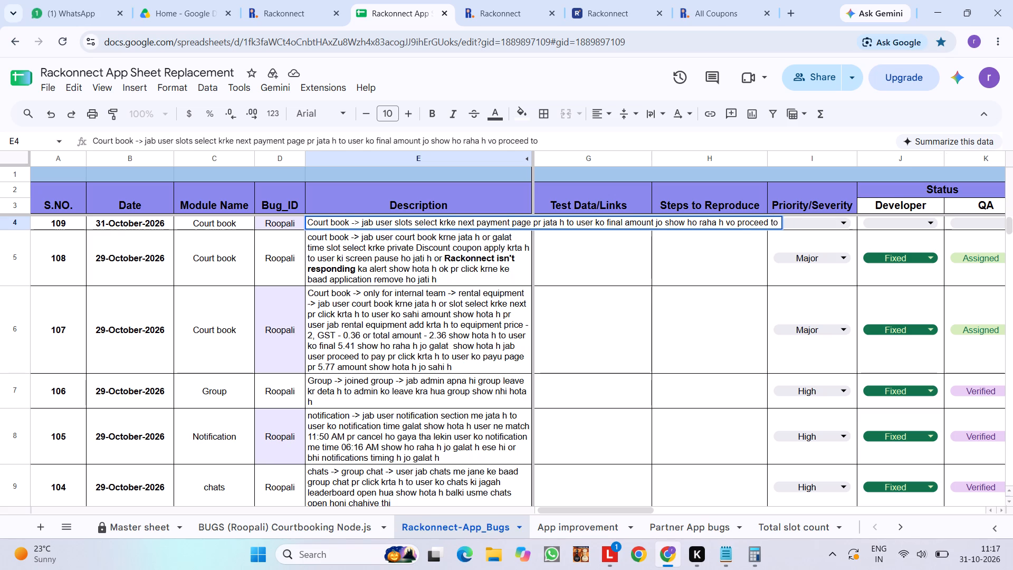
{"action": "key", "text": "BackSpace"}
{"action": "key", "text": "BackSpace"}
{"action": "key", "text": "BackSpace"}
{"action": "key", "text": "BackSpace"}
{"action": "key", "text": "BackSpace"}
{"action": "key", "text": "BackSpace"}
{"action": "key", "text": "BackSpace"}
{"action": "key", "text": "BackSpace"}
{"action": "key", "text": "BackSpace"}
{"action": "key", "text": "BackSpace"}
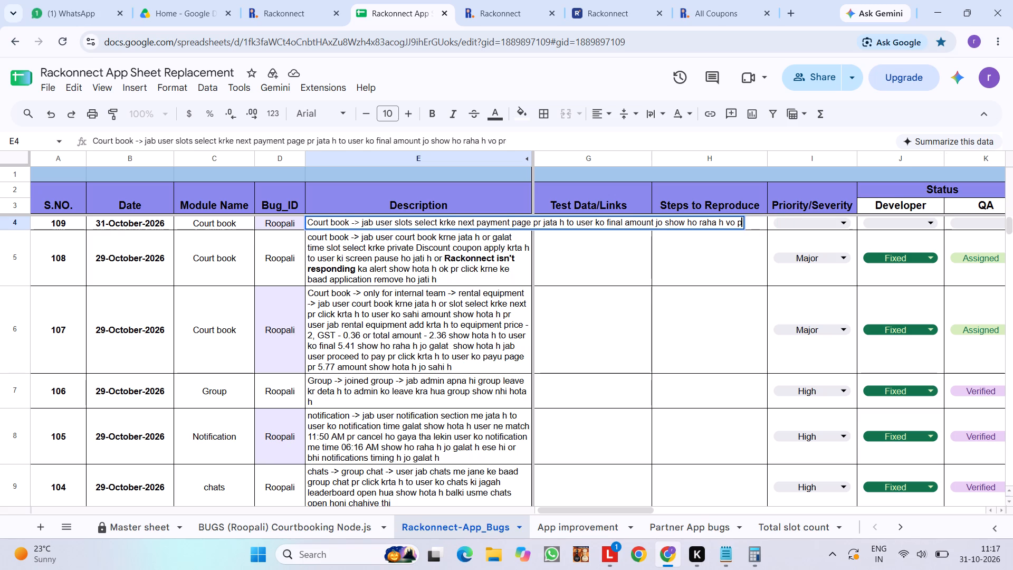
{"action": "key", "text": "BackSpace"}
Complete bug 109's description with "amount payment gateway pr alag show hota h" and commit the cell.
{"action": "type", "text": "amount payment"}
{"action": "key", "text": "space"}
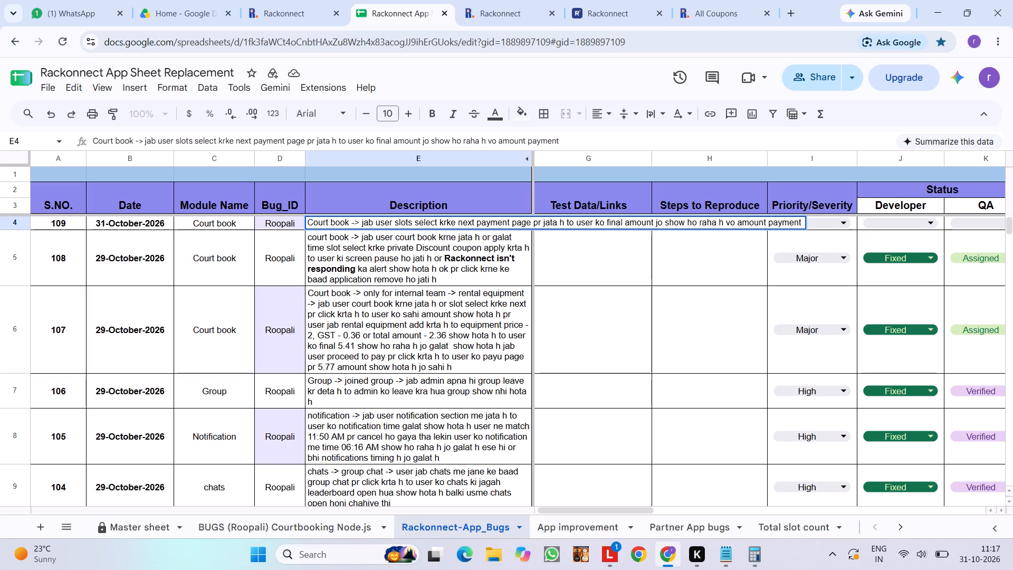
{"action": "type", "text": "gateway pr"}
{"action": "key", "text": "space"}
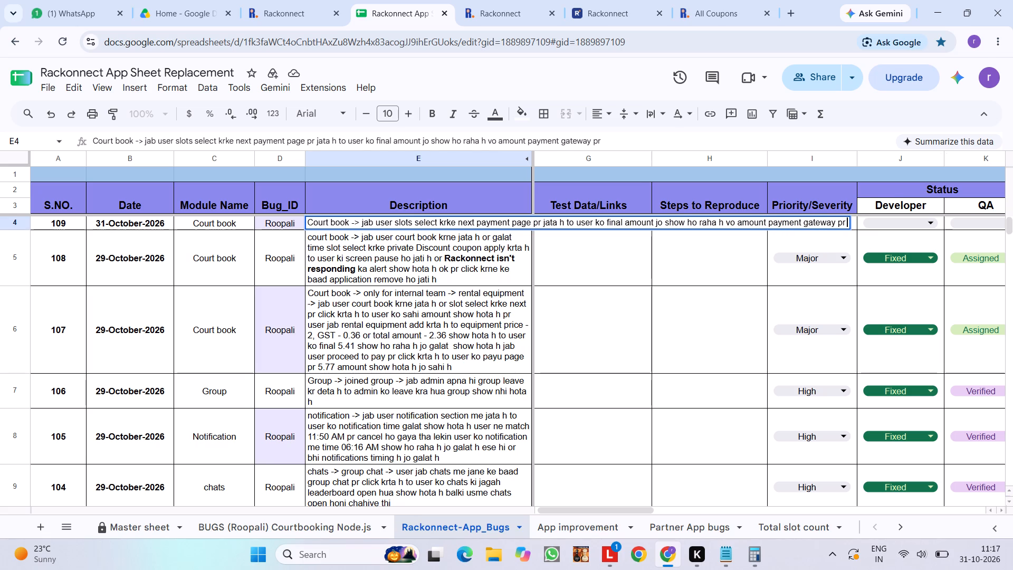
{"action": "type", "text": "ala"}
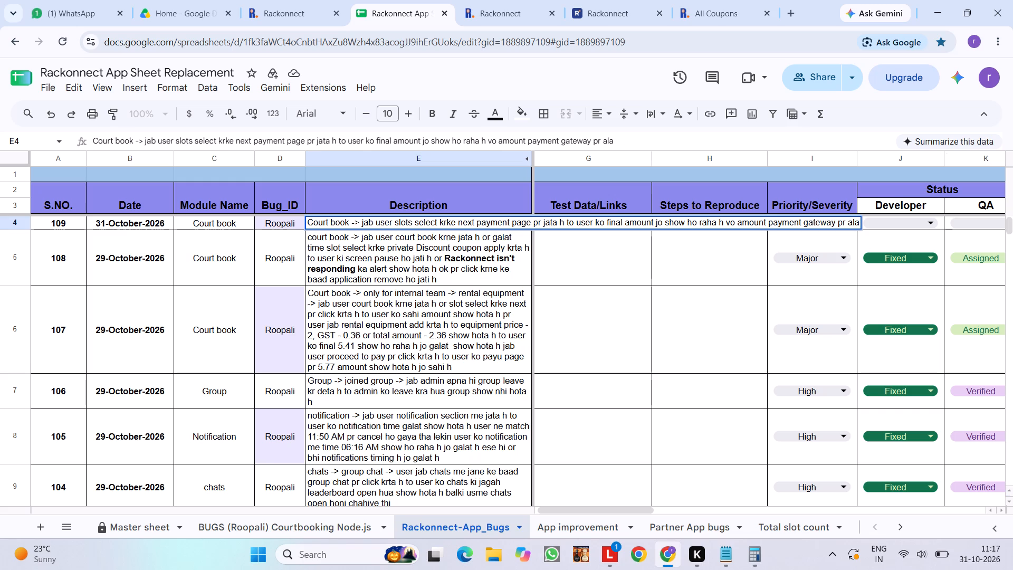
{"action": "type", "text": "g sho"}
{"action": "key", "text": "space"}
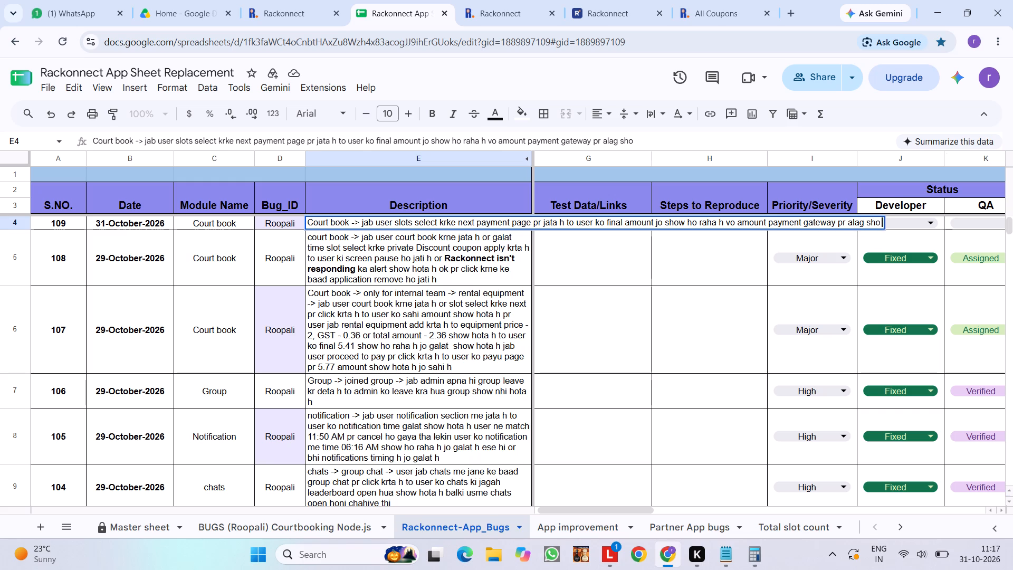
{"action": "key", "text": "BackSpace"}
{"action": "type", "text": "w hota h"}
{"action": "key", "text": "space"}
{"action": "key", "text": "Return"}
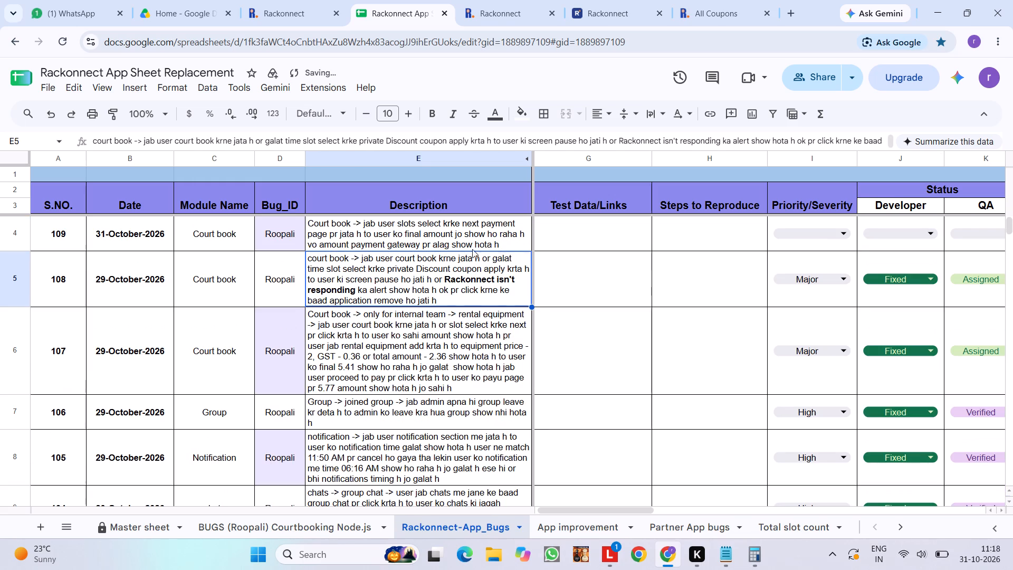
Append "-> re-open bug" to the end of bug 109's Description and commit the cell.
{"action": "double_click", "coordinate": [476, 242]}
{"action": "key", "text": "minus"}
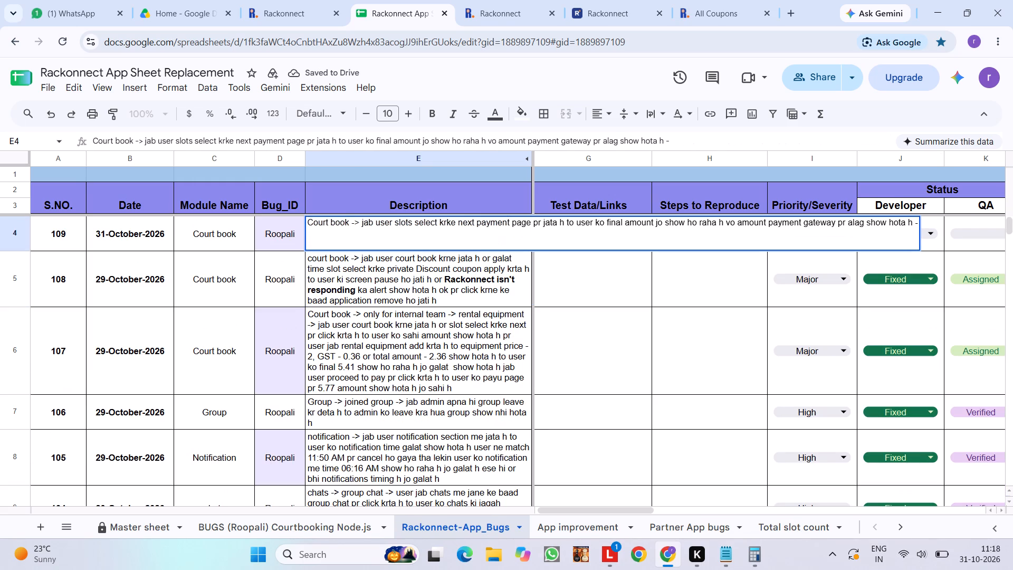
{"action": "type", "text": ">"}
{"action": "key", "text": "space"}
{"action": "type", "text": "re"}
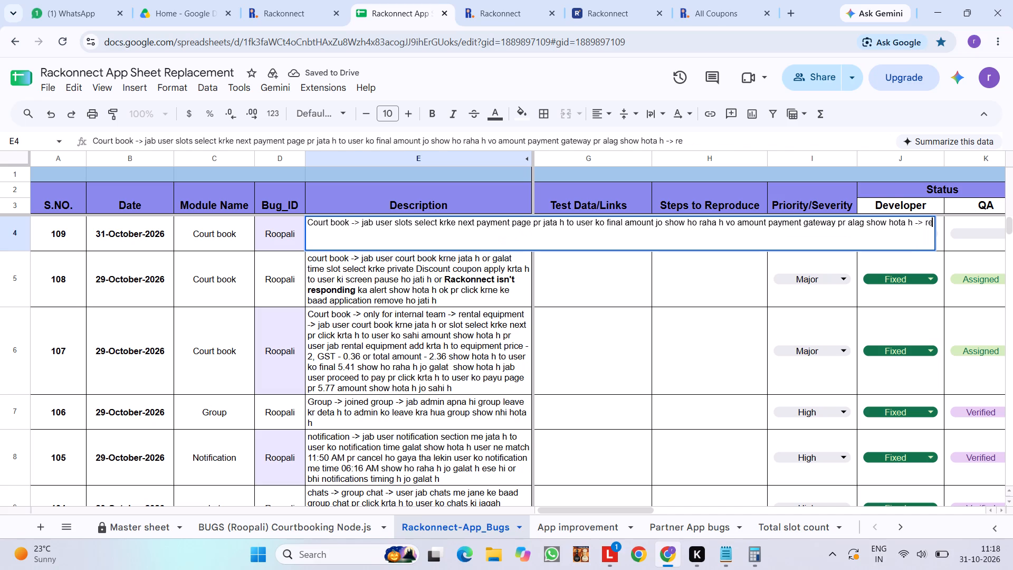
{"action": "type", "text": "-opne"}
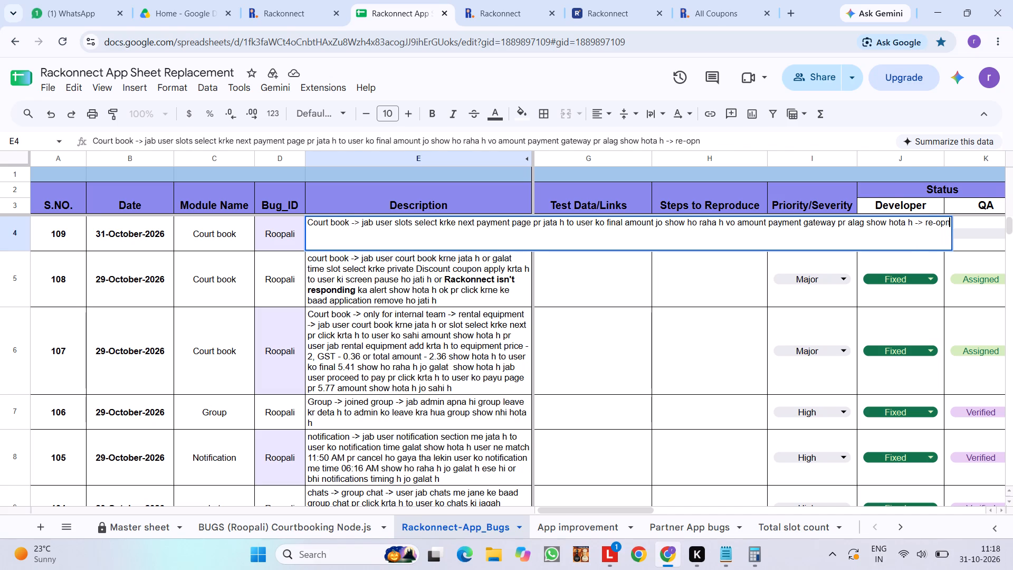
{"action": "key", "text": "space"}
{"action": "key", "text": "BackSpace"}
{"action": "key", "text": "BackSpace"}
{"action": "key", "text": "BackSpace"}
{"action": "type", "text": "en"}
{"action": "key", "text": "space"}
{"action": "type", "text": "bug"}
{"action": "key", "text": "space"}
{"action": "key", "text": "Return"}
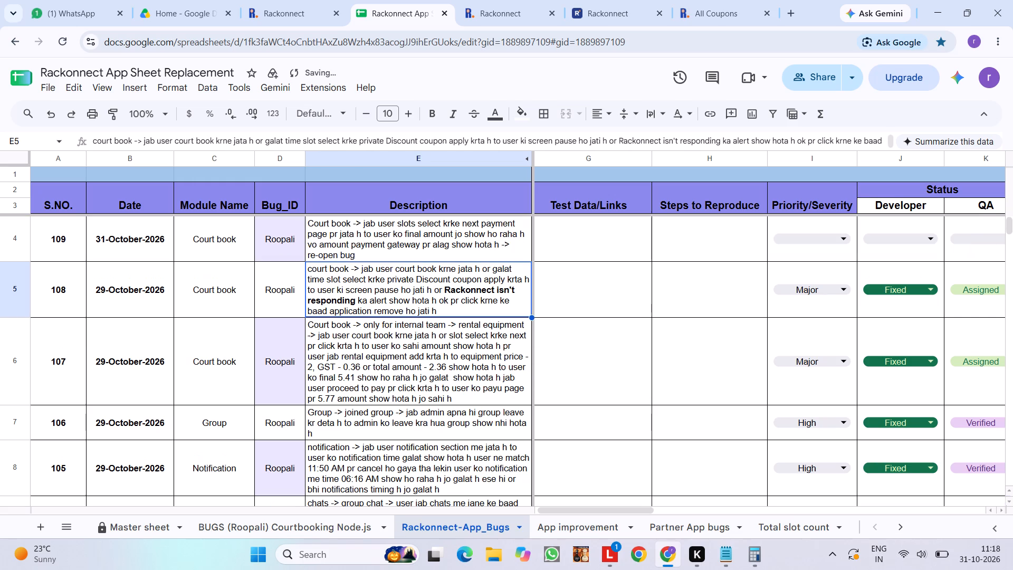
Set bug 109's Priority/Severity to Major, QA status to Assigned and Dev/Live to Dev.
{"action": "left_click", "coordinate": [799, 243]}
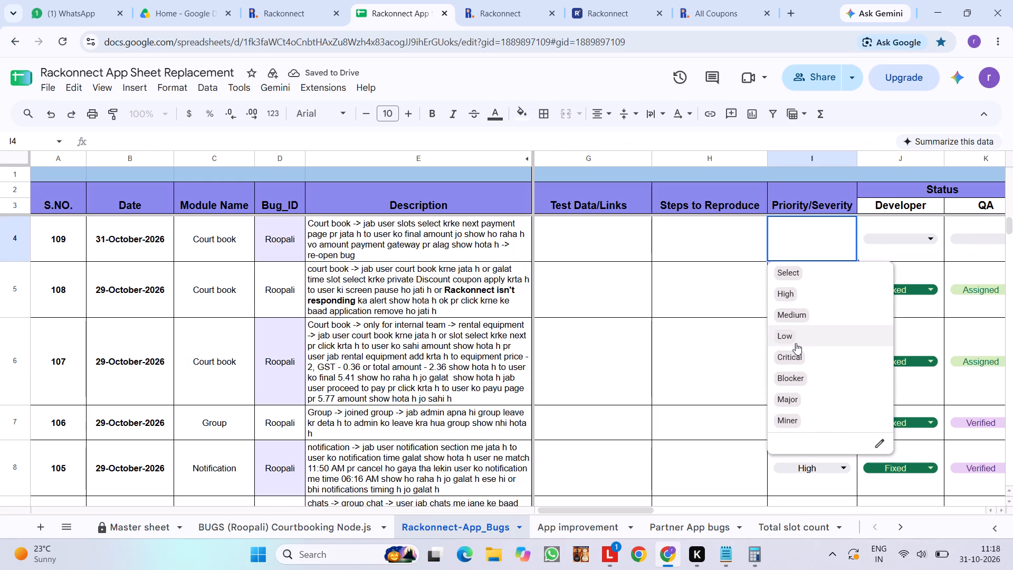
{"action": "left_click", "coordinate": [809, 395]}
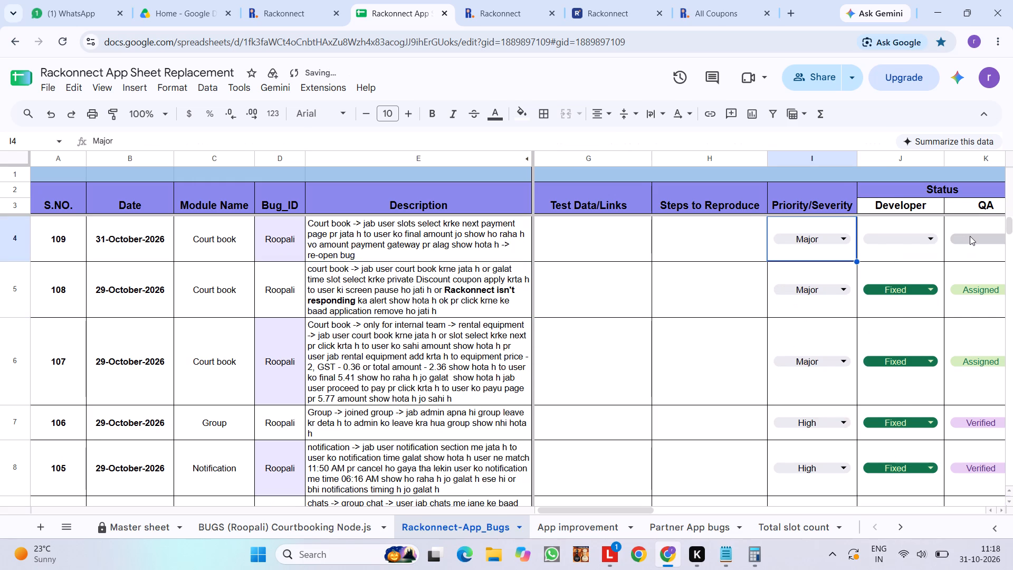
{"action": "left_click", "coordinate": [970, 236]}
{"action": "left_click", "coordinate": [952, 304]}
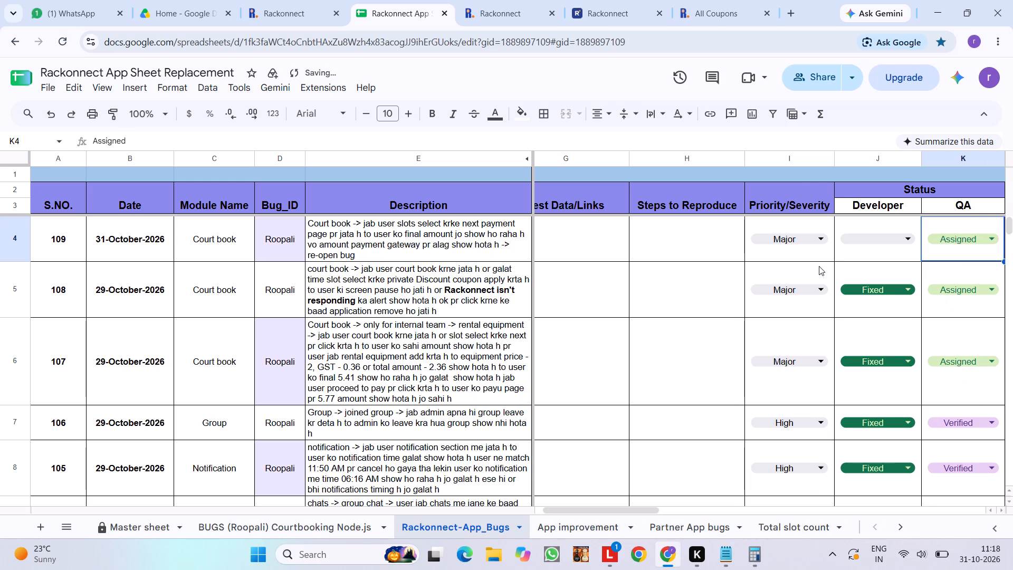
{"action": "scroll", "coordinate": [819, 266], "scroll_direction": "left", "scroll_amount": 4}
{"action": "left_click", "coordinate": [933, 241]}
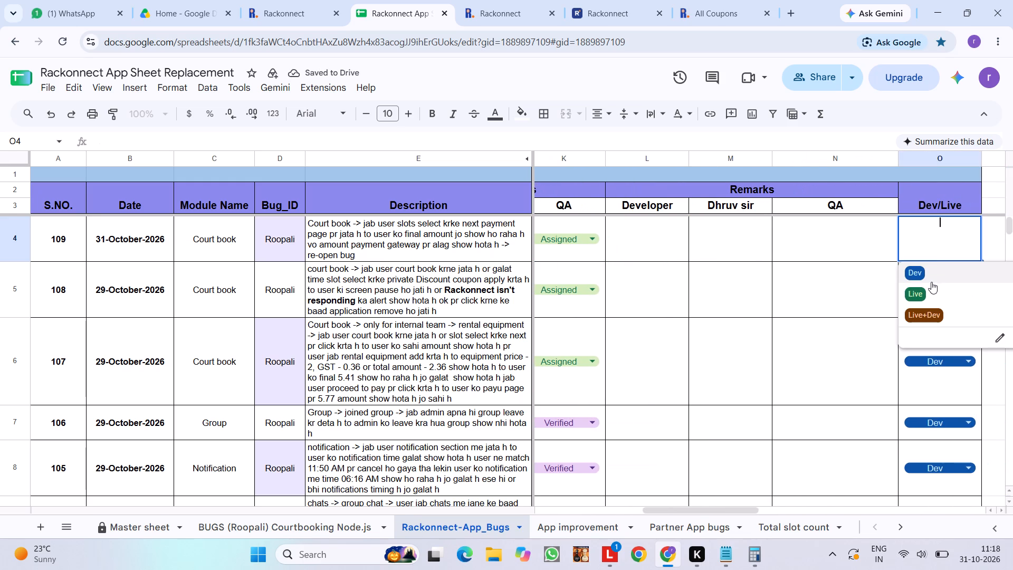
{"action": "left_click", "coordinate": [932, 274]}
Insert two rows above bug 109 and number them 110 and 111, with 111 on top.
{"action": "scroll", "coordinate": [932, 274], "scroll_direction": "right", "scroll_amount": 12}
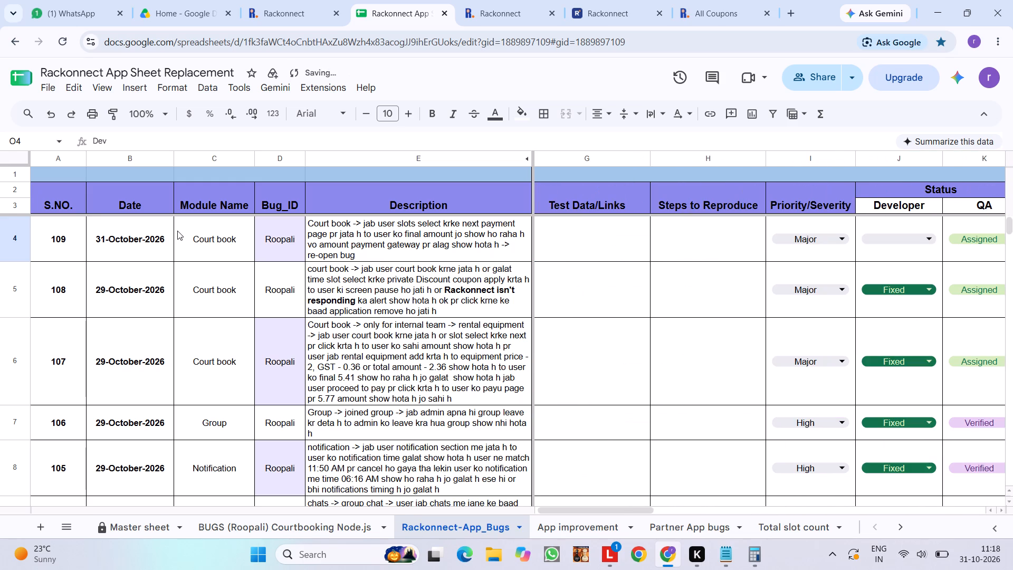
{"action": "left_click_drag", "start_coordinate": [0, 235], "coordinate": [5, 269]}
{"action": "right_click", "coordinate": [5, 269]}
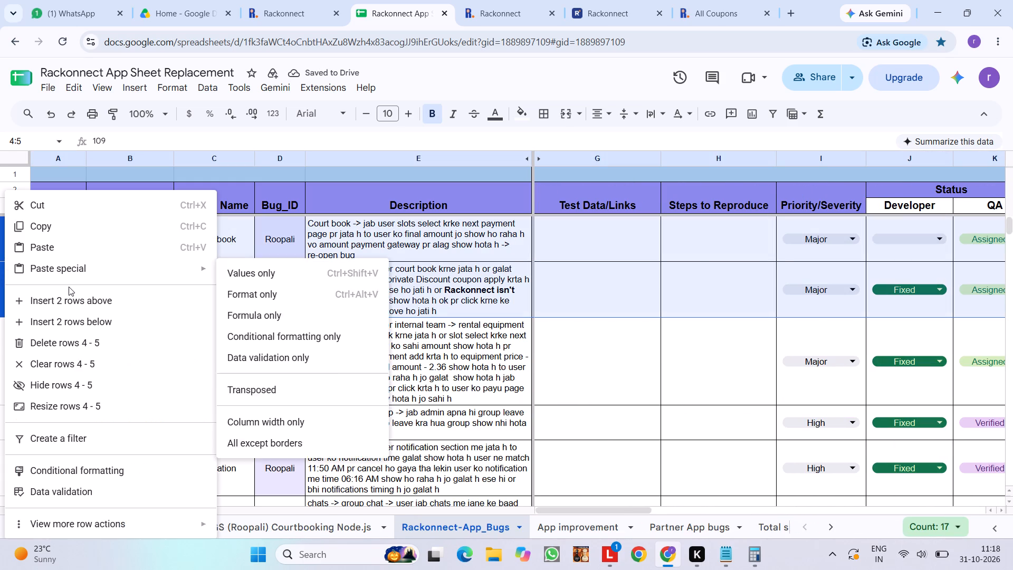
{"action": "left_click", "coordinate": [70, 298]}
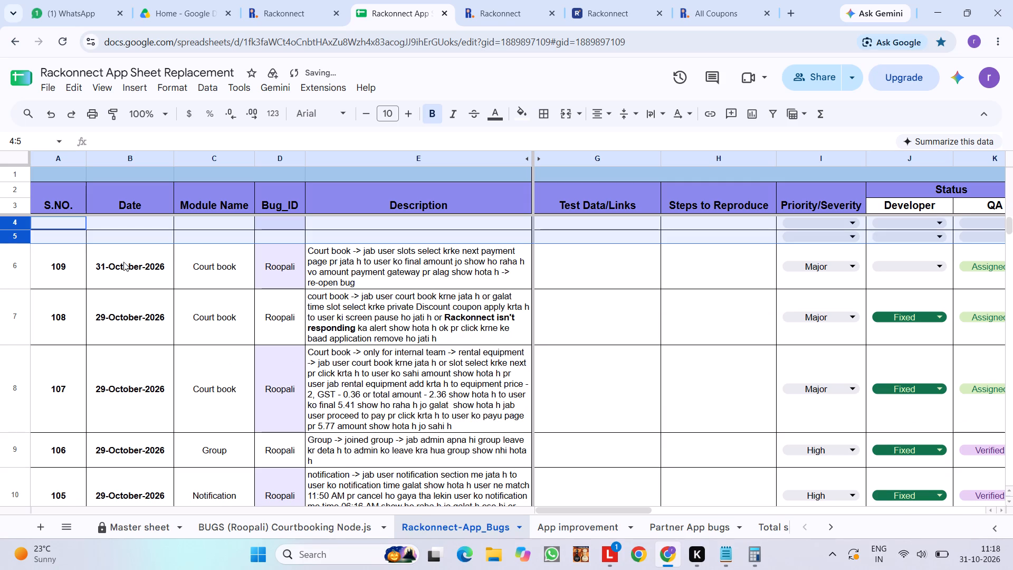
{"action": "left_click", "coordinate": [65, 240]}
{"action": "type", "text": "110"}
{"action": "left_click", "coordinate": [64, 222]}
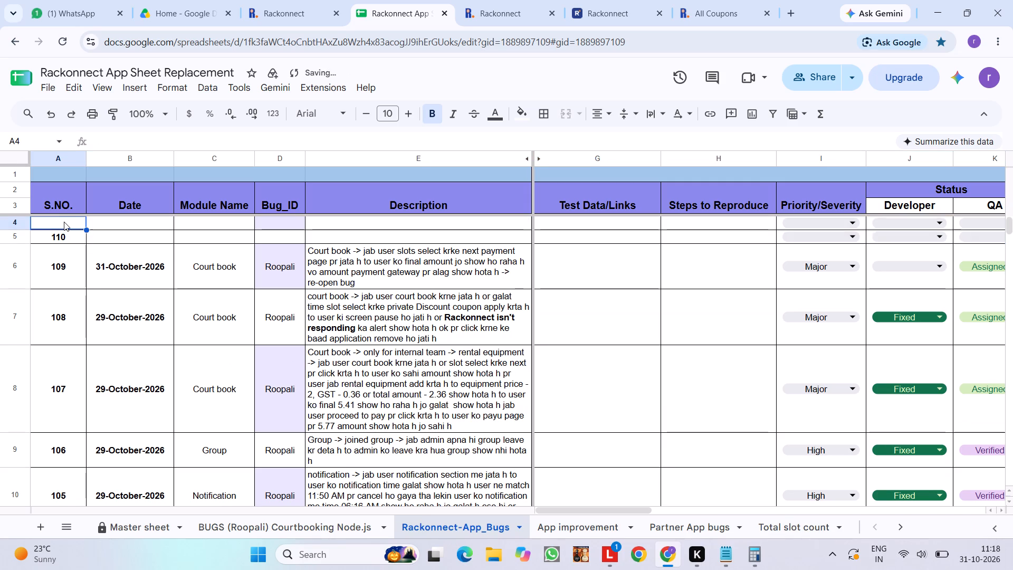
{"action": "type", "text": "111"}
Copy bug 109's date, 31-October-2026, into the Date cells of bugs 110 and 111.
{"action": "left_click", "coordinate": [147, 259]}
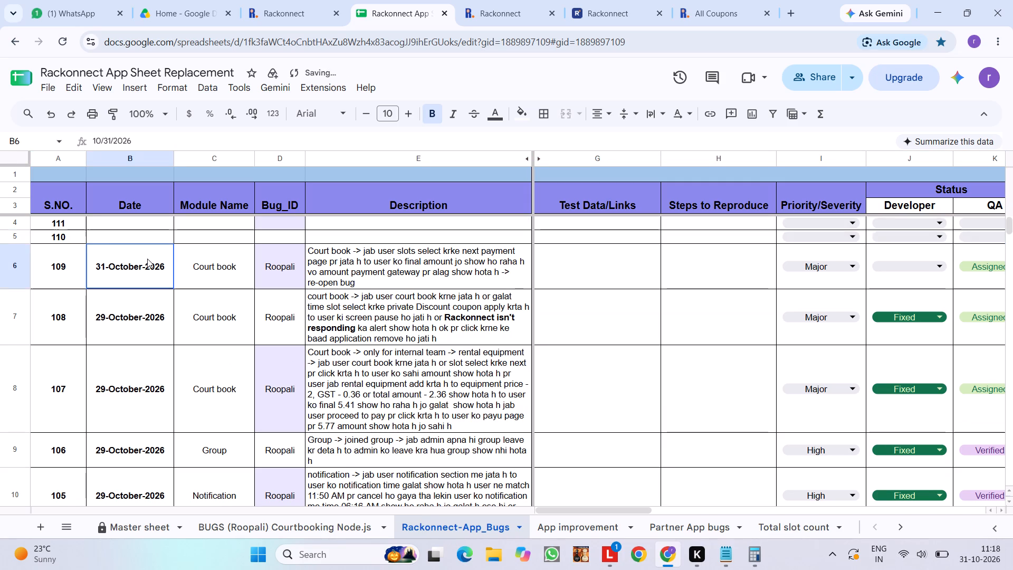
{"action": "key", "text": "ctrl+c"}
{"action": "left_click_drag", "start_coordinate": [147, 224], "coordinate": [149, 248]}
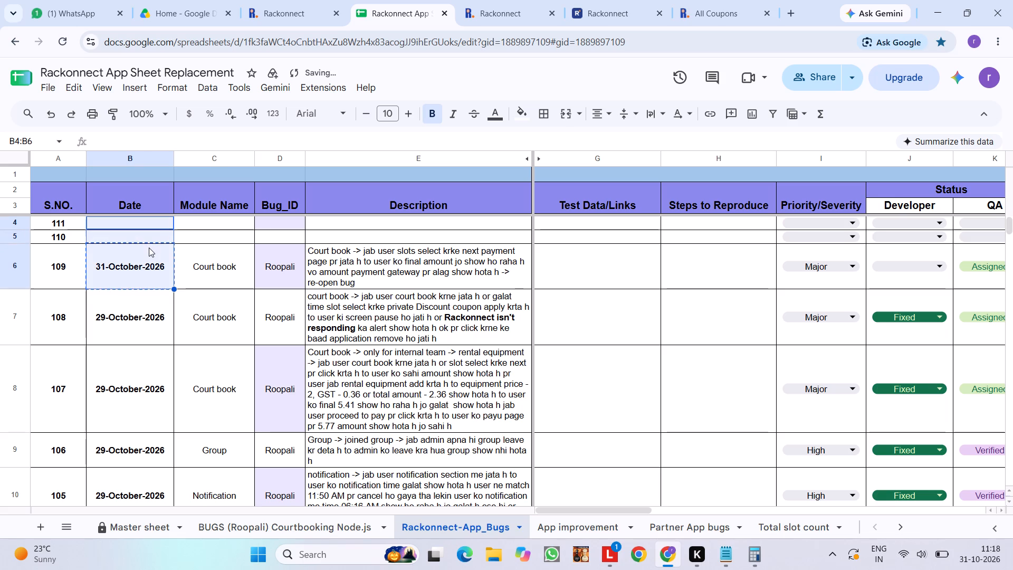
{"action": "key", "text": "ctrl+v"}
Enter Academy as the Module Name of bug 110.
{"action": "left_click", "coordinate": [212, 261]}
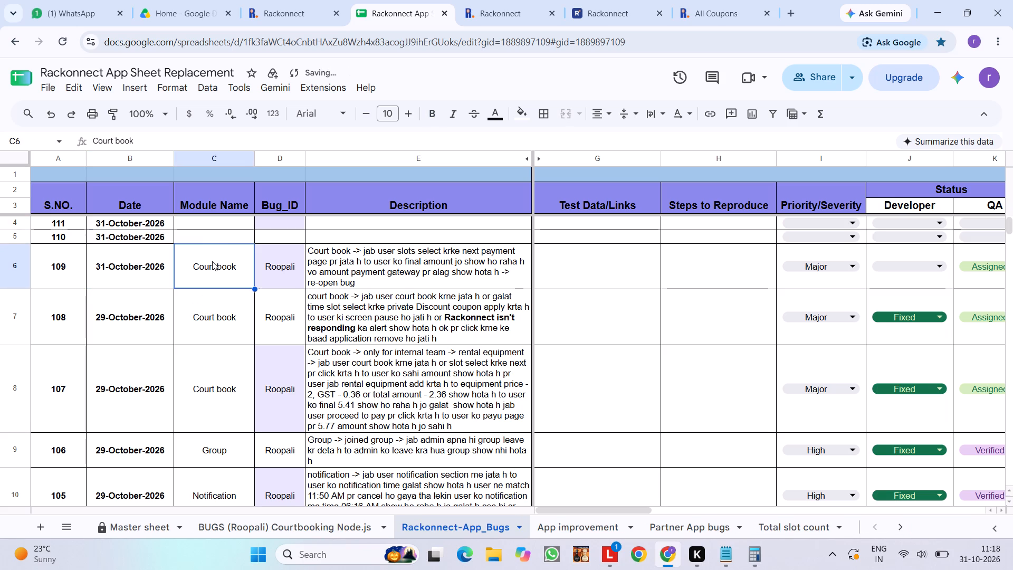
{"action": "left_click", "coordinate": [214, 239]}
{"action": "type", "text": "Academy"}
{"action": "key", "text": "space"}
{"action": "key", "text": "Tab"}
{"action": "key", "text": "Tab"}
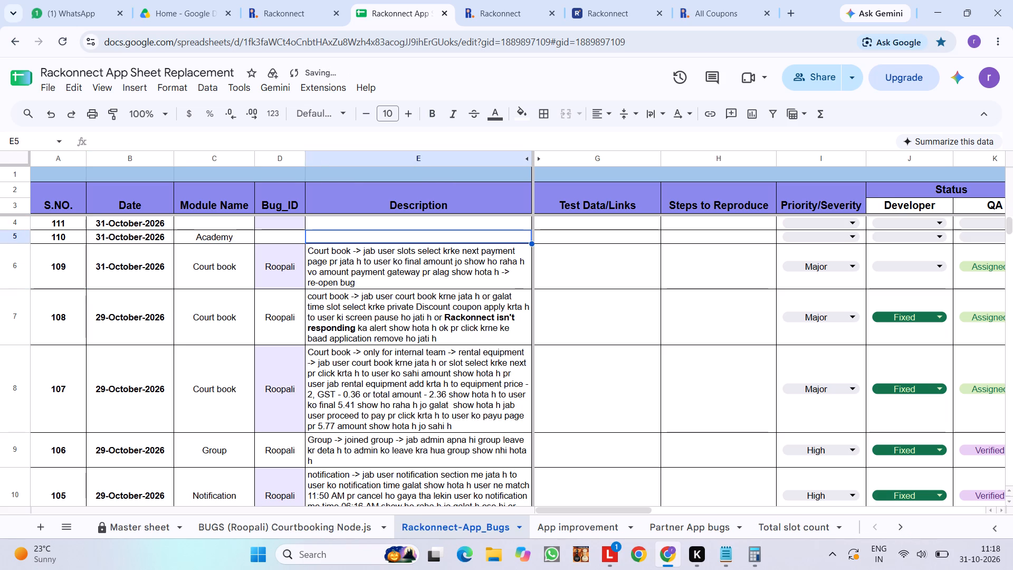
Copy bug 109's Bug_ID value into the Bug_ID cells of bugs 110 and 111.
{"action": "left_click", "coordinate": [304, 274]}
{"action": "key", "text": "ctrl+c"}
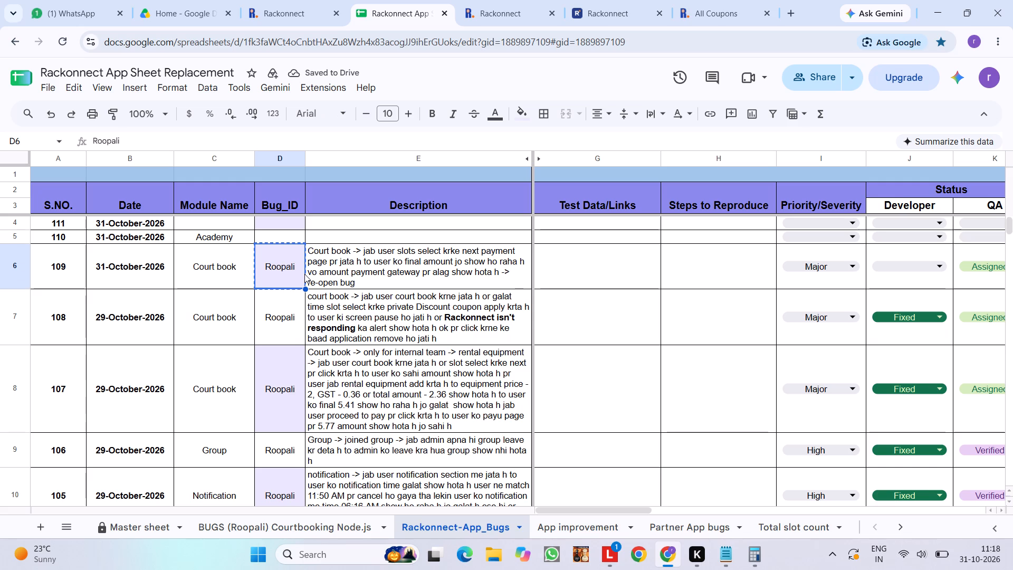
{"action": "left_click_drag", "start_coordinate": [285, 222], "coordinate": [284, 243]}
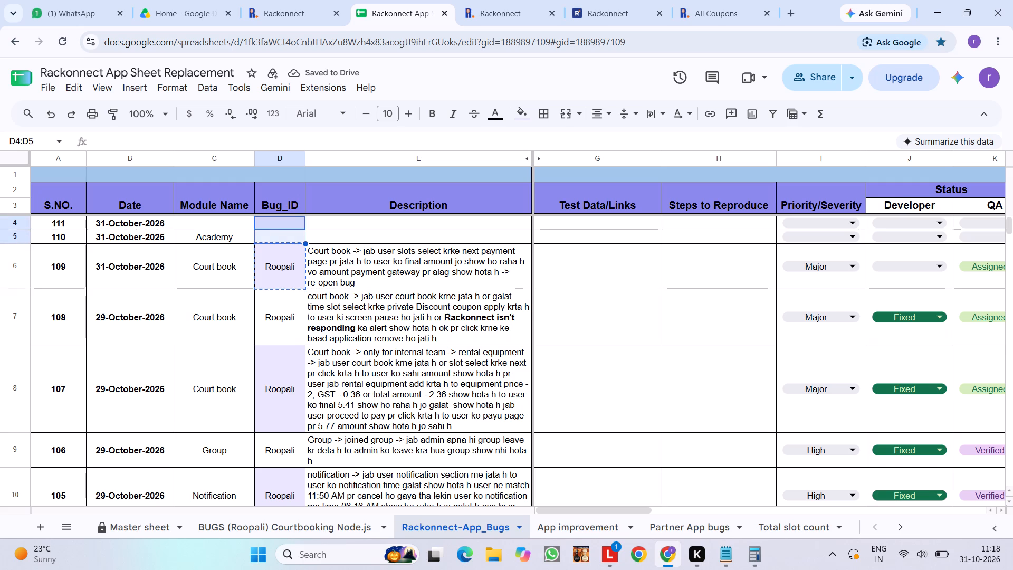
{"action": "key", "text": "ctrl+v"}
Begin bug 110's Description with "Academy -> coupon code -> academy section me user jab payment ke time".
{"action": "double_click", "coordinate": [381, 240]}
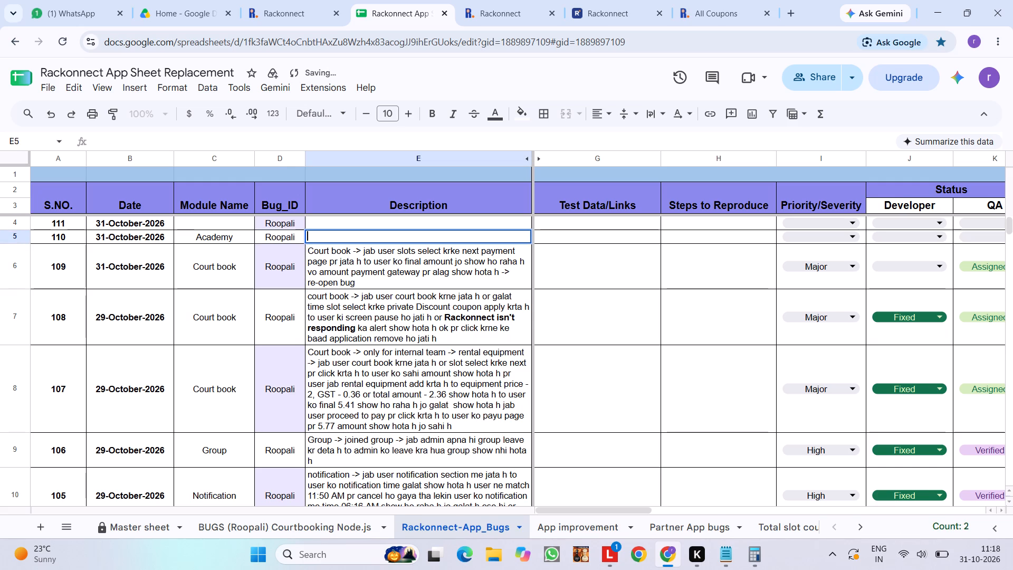
{"action": "type", "text": "Academy ->"}
{"action": "key", "text": "space"}
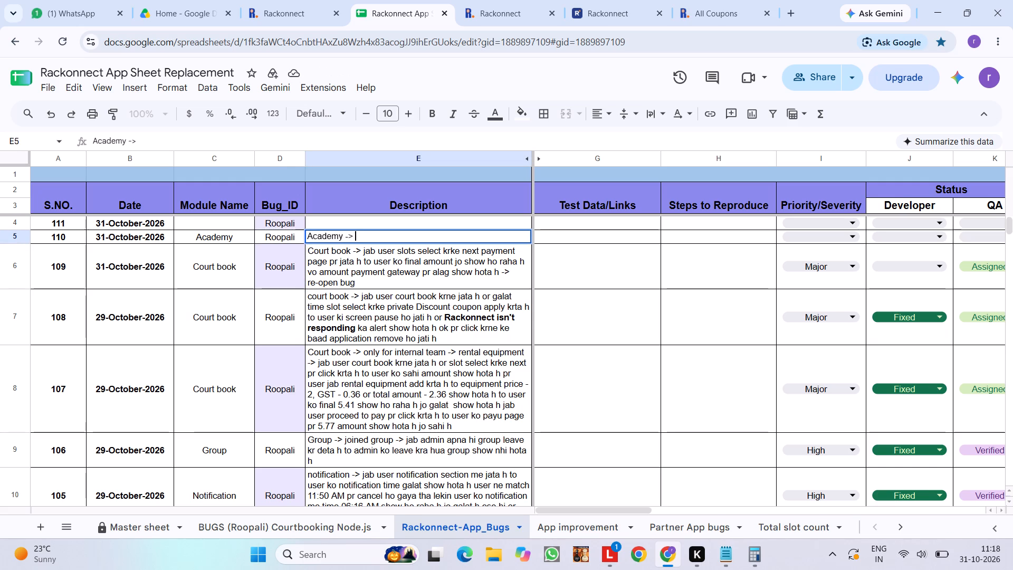
{"action": "type", "text": "coupon"}
{"action": "key", "text": "space"}
{"action": "type", "text": "code ->"}
{"action": "key", "text": "space"}
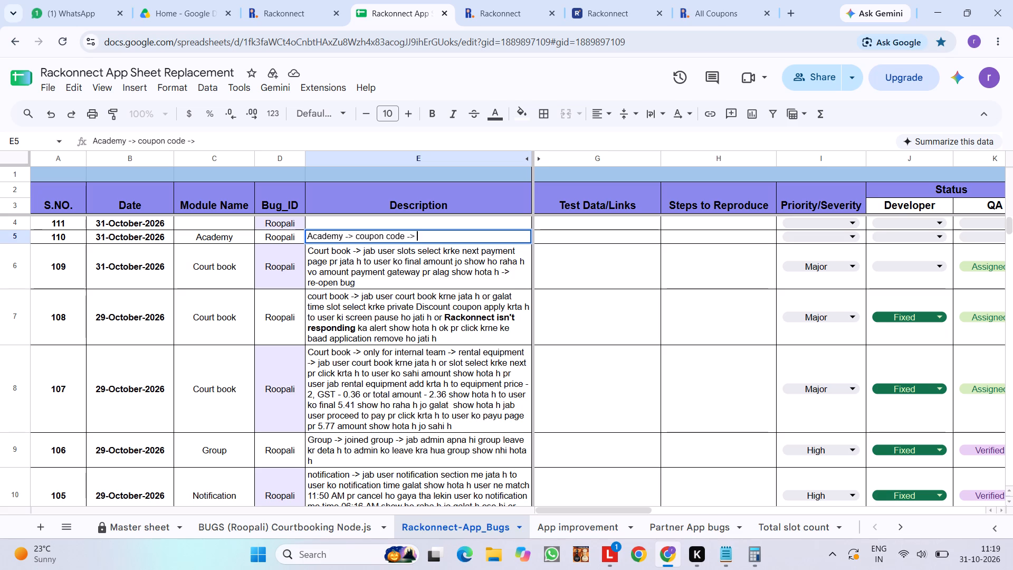
{"action": "type", "text": "academy"}
{"action": "key", "text": "space"}
{"action": "type", "text": "section me user jab payment"}
{"action": "key", "text": "space"}
{"action": "type", "text": "ke time"}
{"action": "key", "text": "space"}
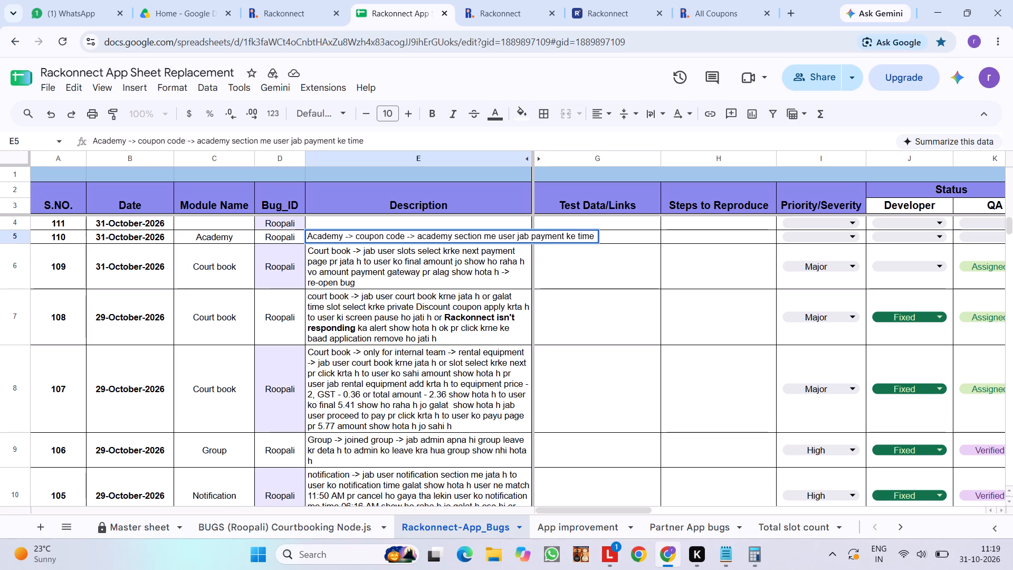
Continue bug 110's description with "coupon section dekhta h to user ko only".
{"action": "type", "text": "coupon section det"}
{"action": "key", "text": "BackSpace"}
{"action": "type", "text": "khta h to user ko"}
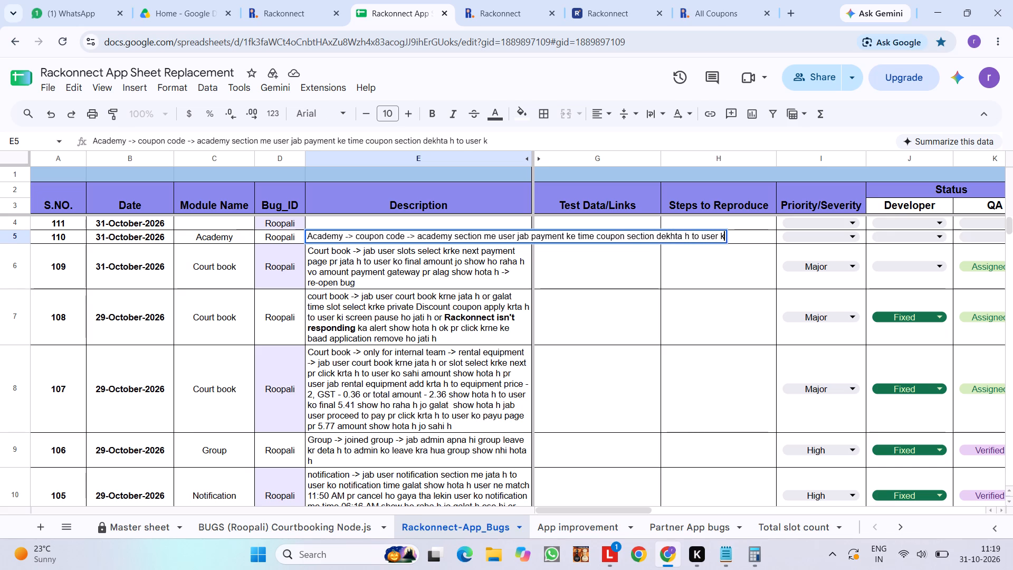
{"action": "key", "text": "space"}
{"action": "type", "text": "ol"}
{"action": "key", "text": "BackSpace"}
{"action": "type", "text": "nly"}
{"action": "key", "text": "space"}
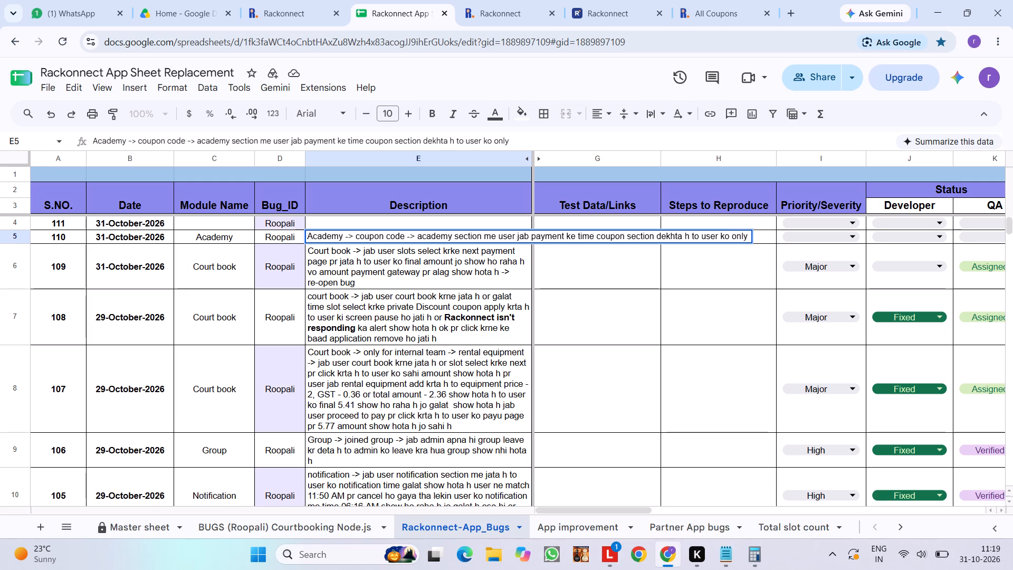
Continue bug 110's description with "coupon enter krne ka option show ho raha h".
{"action": "type", "text": "coupon enter krne ka"}
{"action": "key", "text": "space"}
{"action": "type", "text": "ption"}
{"action": "key", "text": "space"}
{"action": "key", "text": "BackSpace"}
{"action": "key", "text": "BackSpace"}
{"action": "key", "text": "BackSpace"}
{"action": "key", "text": "BackSpace"}
{"action": "key", "text": "BackSpace"}
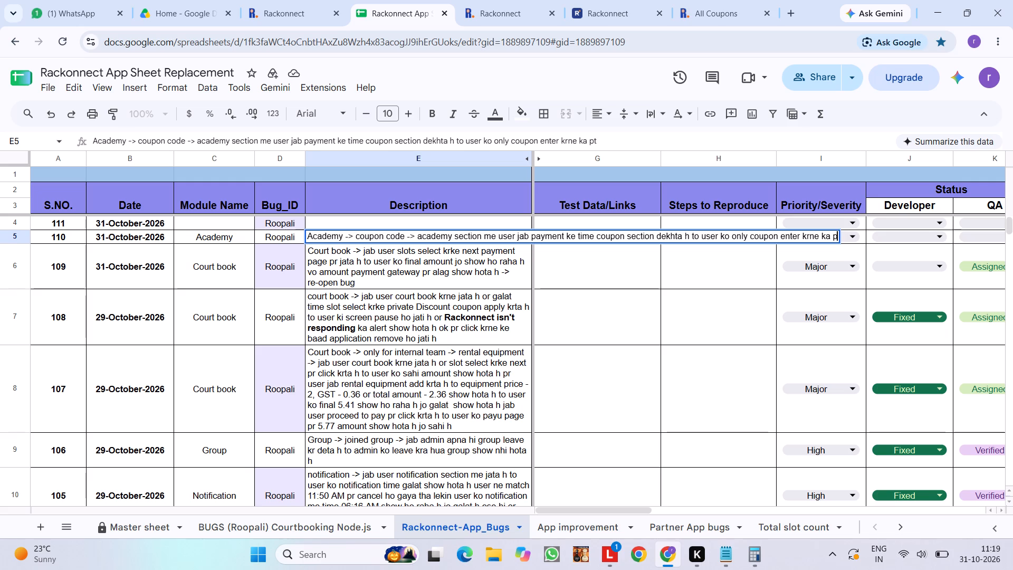
{"action": "key", "text": "BackSpace"}
{"action": "type", "text": "option shoe"}
{"action": "key", "text": "space"}
{"action": "key", "text": "BackSpace"}
{"action": "key", "text": "BackSpace"}
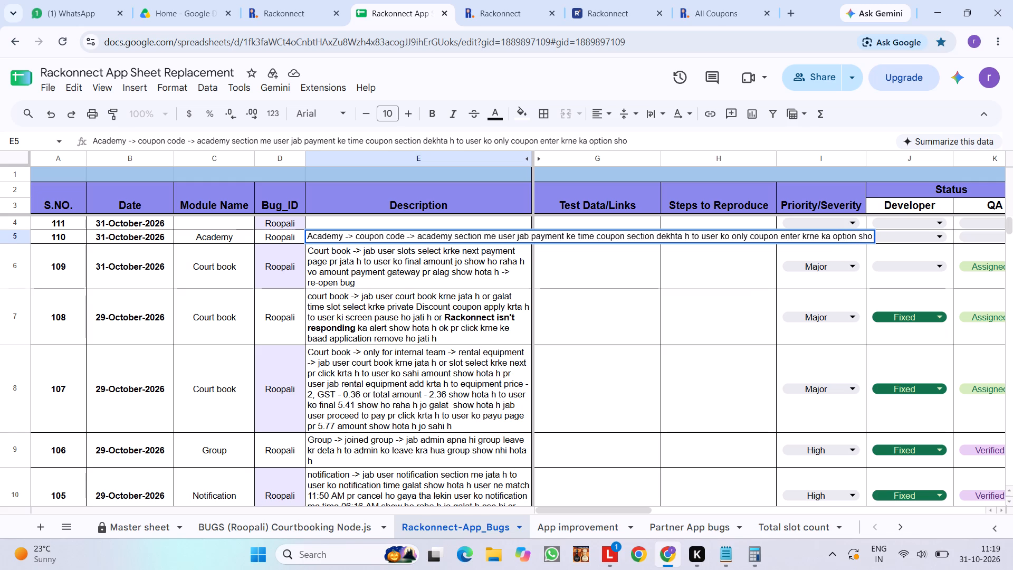
{"action": "type", "text": "w ho raha h"}
{"action": "key", "text": "space"}
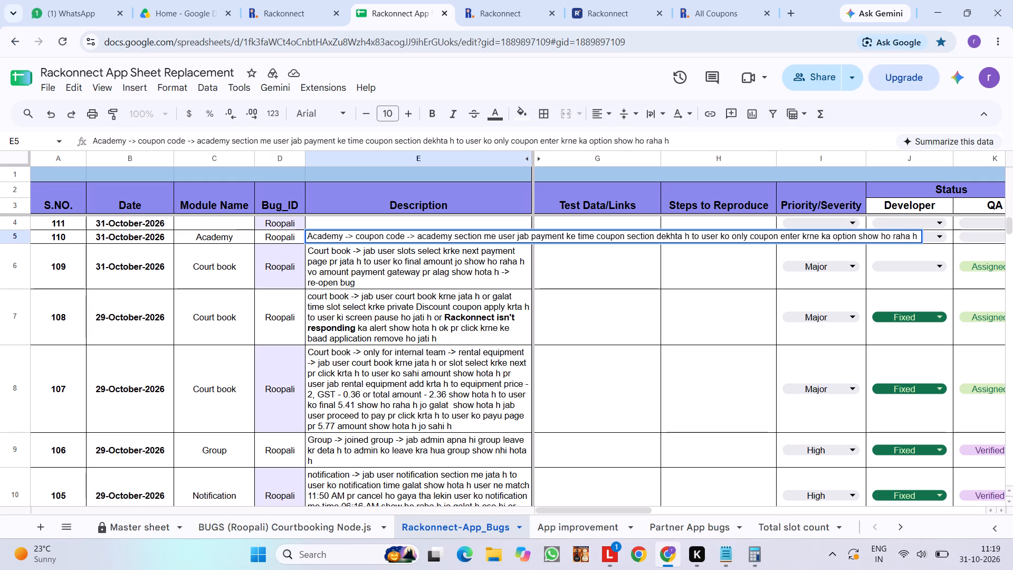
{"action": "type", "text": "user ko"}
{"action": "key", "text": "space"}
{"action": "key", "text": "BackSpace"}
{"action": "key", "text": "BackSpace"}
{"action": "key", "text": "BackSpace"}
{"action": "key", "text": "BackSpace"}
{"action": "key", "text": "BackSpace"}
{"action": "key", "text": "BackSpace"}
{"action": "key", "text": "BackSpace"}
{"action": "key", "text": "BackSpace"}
Finish bug 110's Description with "user ko vo coupon show nhi ho rhe h jo public h".
{"action": "type", "text": "user ko ja"}
{"action": "key", "text": "BackSpace"}
{"action": "key", "text": "o"}
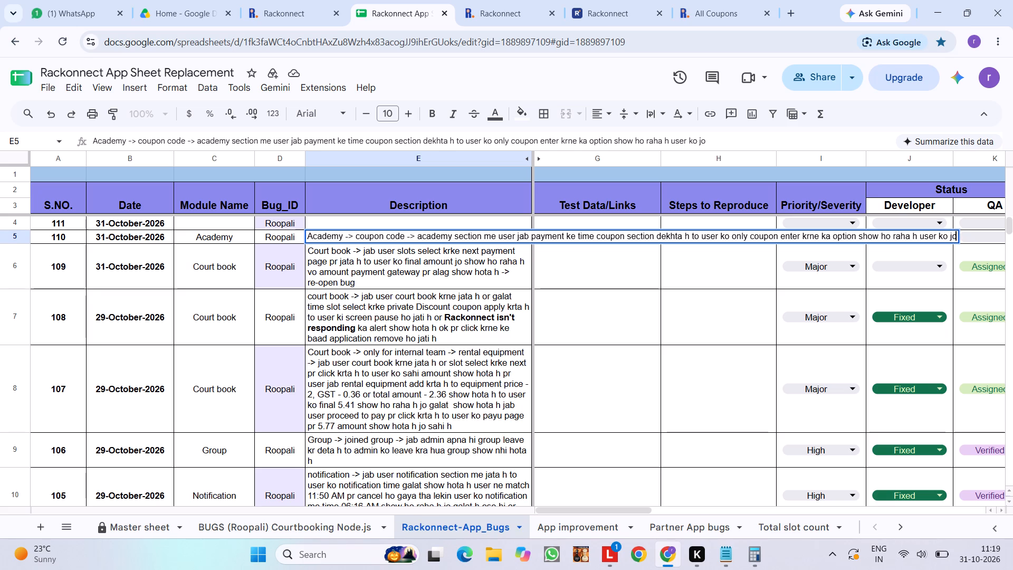
{"action": "key", "text": "BackSpace"}
{"action": "key", "text": "BackSpace"}
{"action": "type", "text": "vo court"}
{"action": "key", "text": "BackSpace"}
{"action": "key", "text": "BackSpace"}
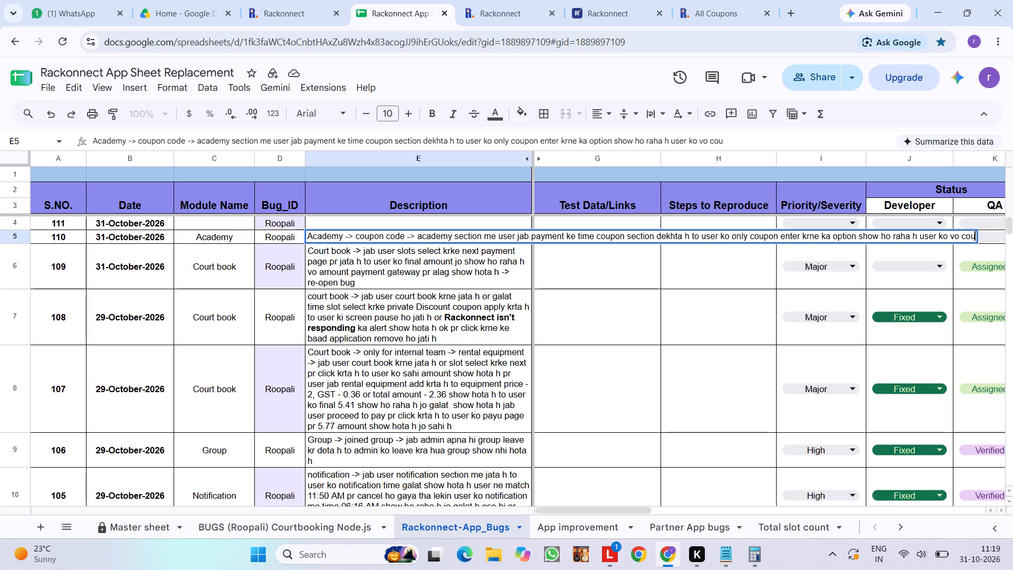
{"action": "type", "text": "pon show nhi ho rhe h j"}
{"action": "key", "text": "BackSpace"}
{"action": "type", "text": "jo"}
{"action": "key", "text": "space"}
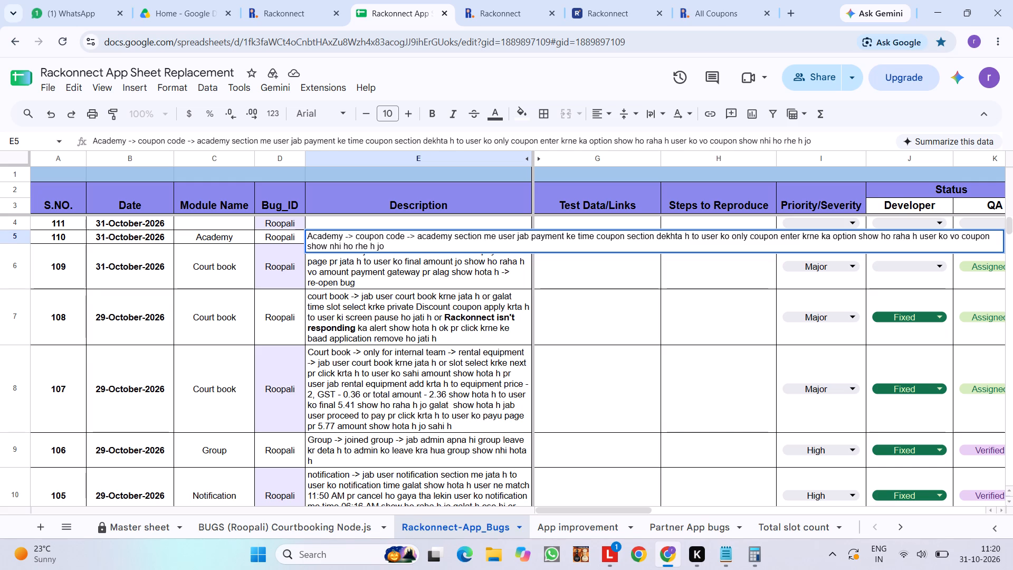
{"action": "type", "text": "public h"}
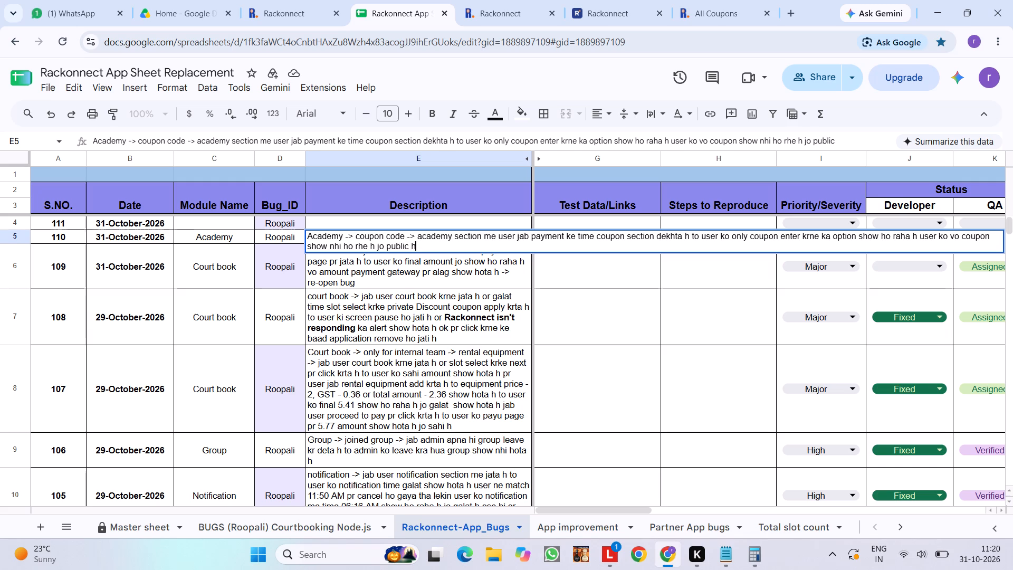
{"action": "key", "text": "space"}
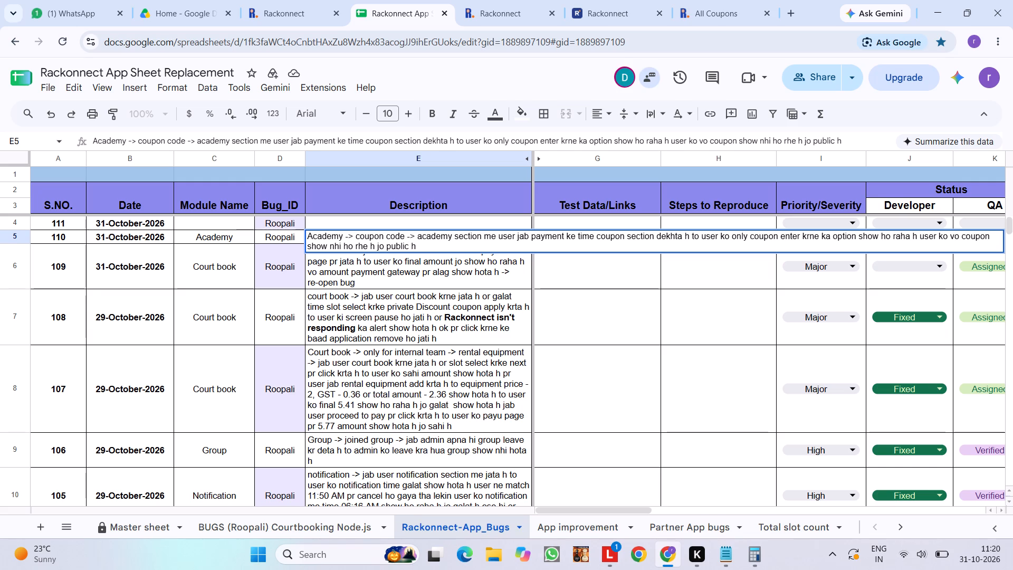
{"action": "key", "text": "o"}
{"action": "key", "text": "BackSpace"}
{"action": "key", "text": "Return"}
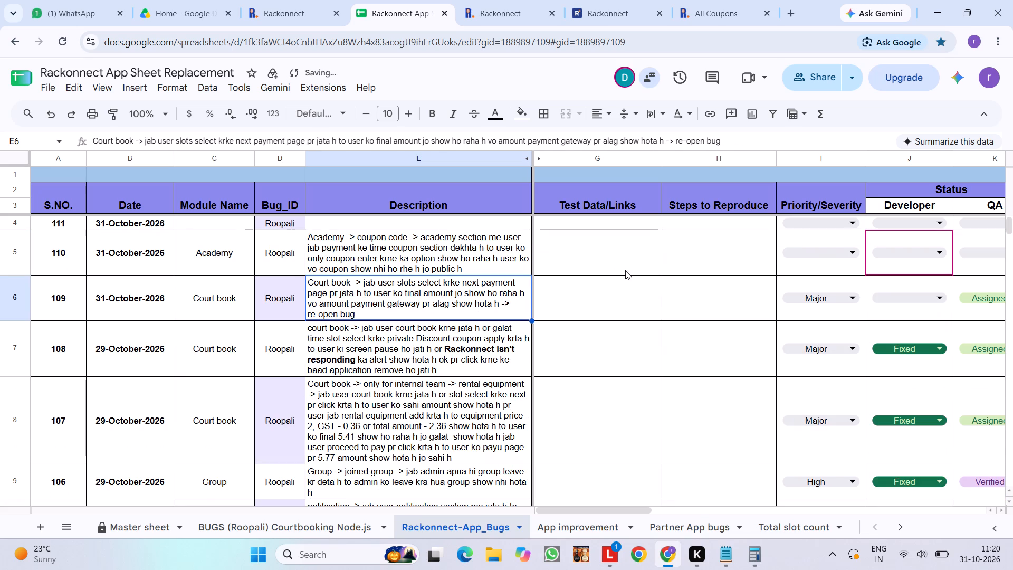
Set bug 110's Priority/Severity to High.
{"action": "left_click", "coordinate": [827, 250]}
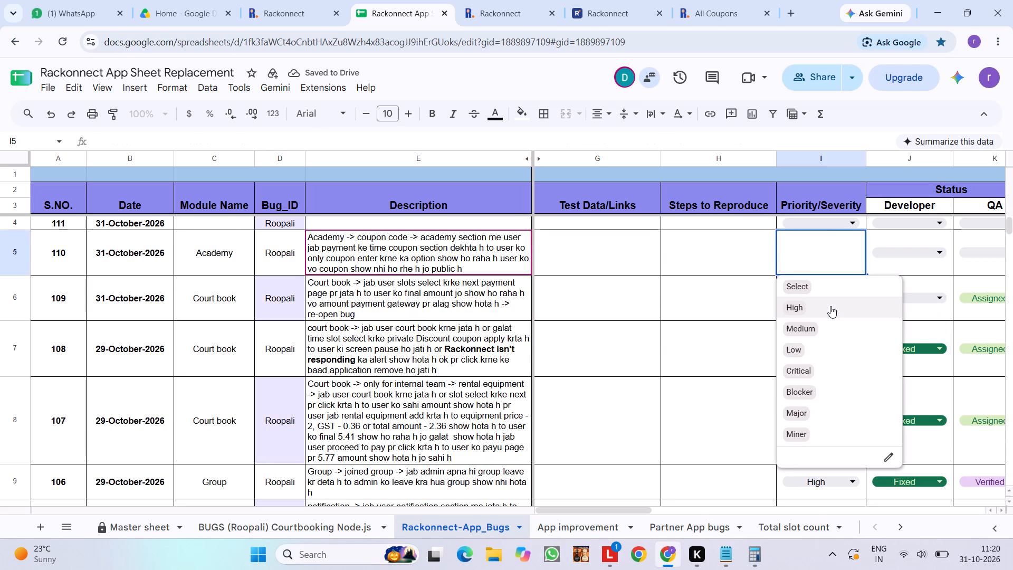
{"action": "left_click", "coordinate": [830, 306]}
Set bug 110's QA status to Assigned.
{"action": "left_click", "coordinate": [983, 254]}
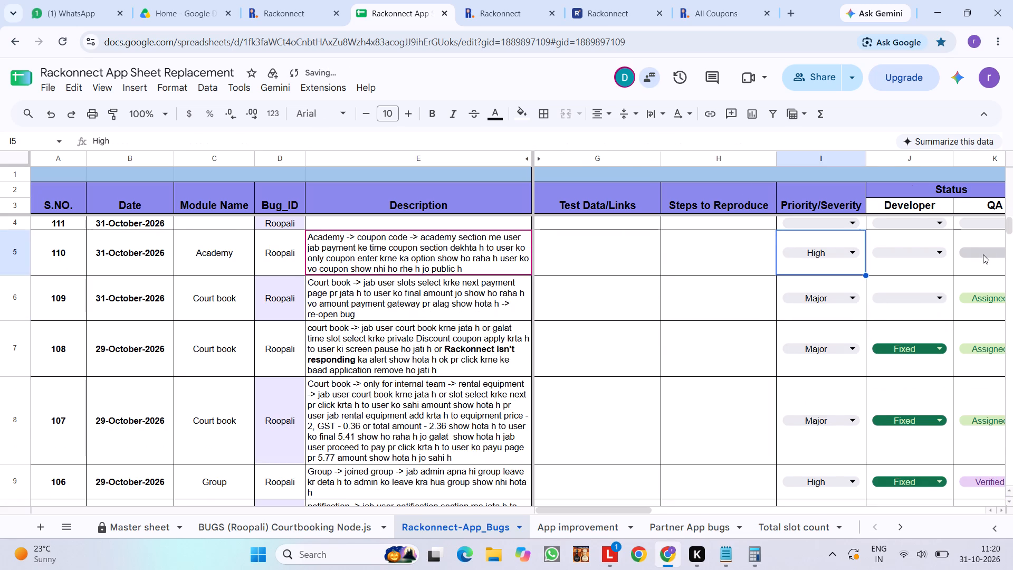
{"action": "left_click", "coordinate": [968, 307]}
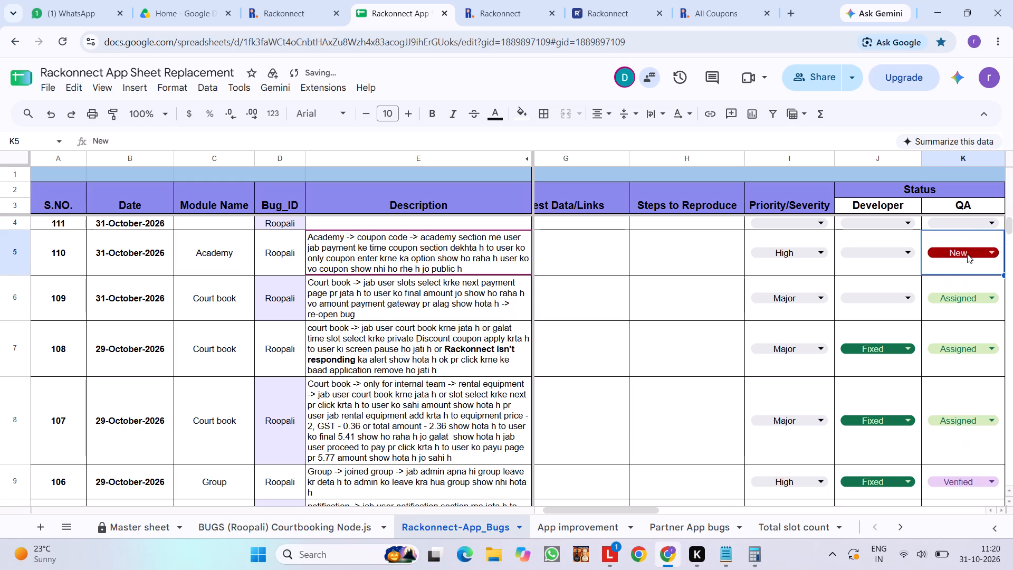
{"action": "left_click", "coordinate": [967, 254]}
{"action": "left_click", "coordinate": [957, 326]}
Set bug 110's Dev/Live value to Dev.
{"action": "scroll", "coordinate": [957, 326], "scroll_direction": "left", "scroll_amount": 3}
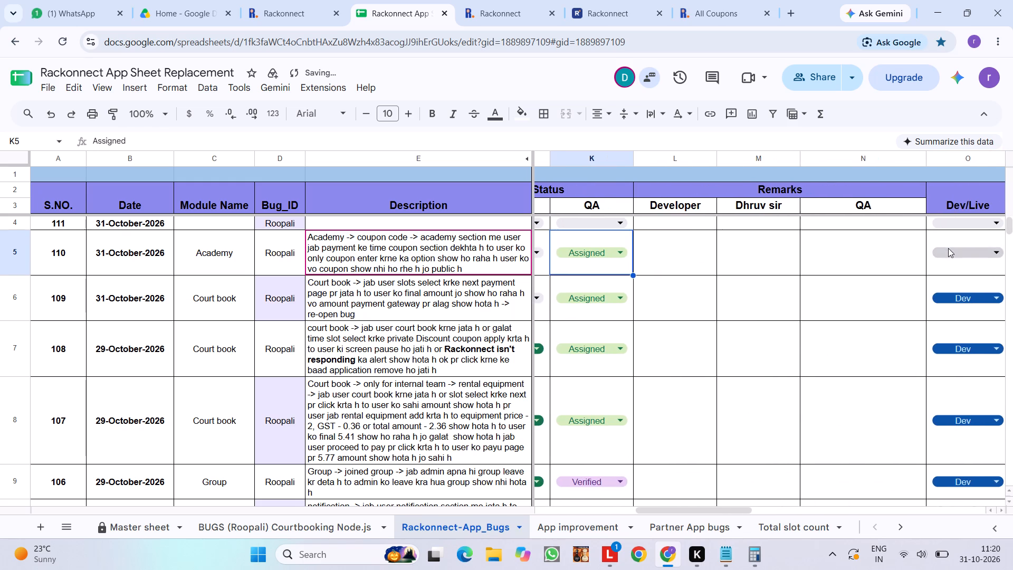
{"action": "left_click", "coordinate": [950, 248]}
{"action": "left_click", "coordinate": [954, 286]}
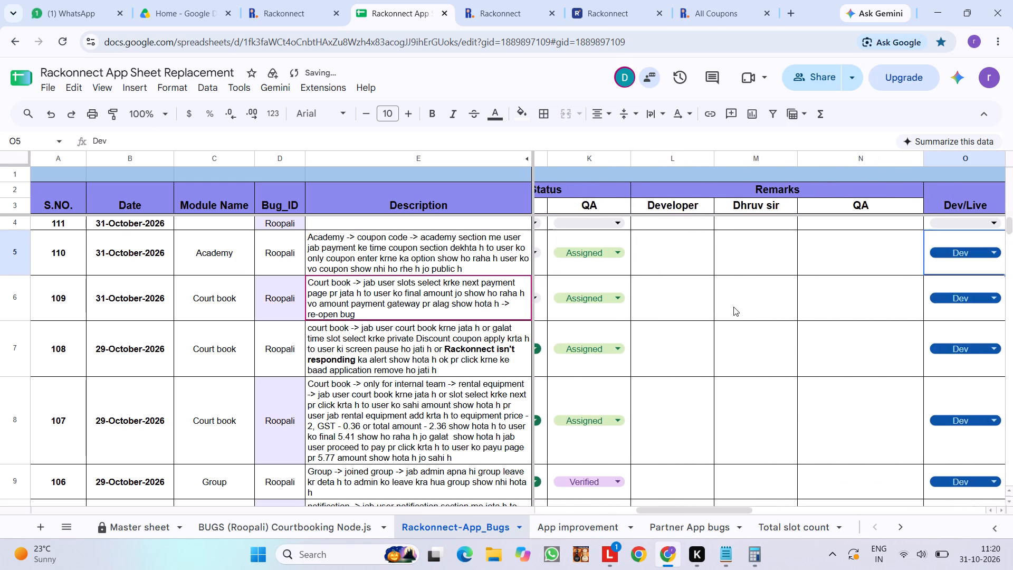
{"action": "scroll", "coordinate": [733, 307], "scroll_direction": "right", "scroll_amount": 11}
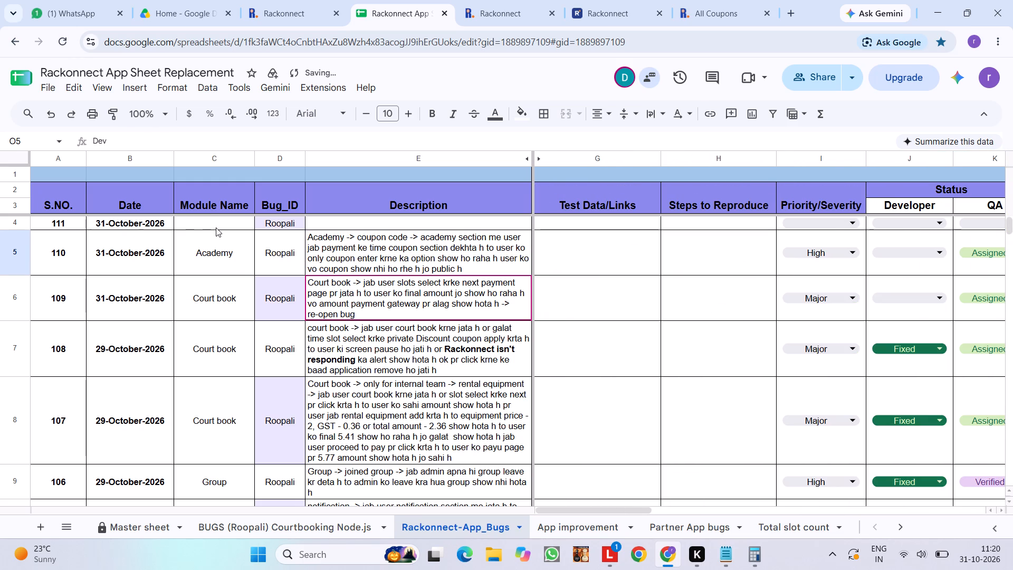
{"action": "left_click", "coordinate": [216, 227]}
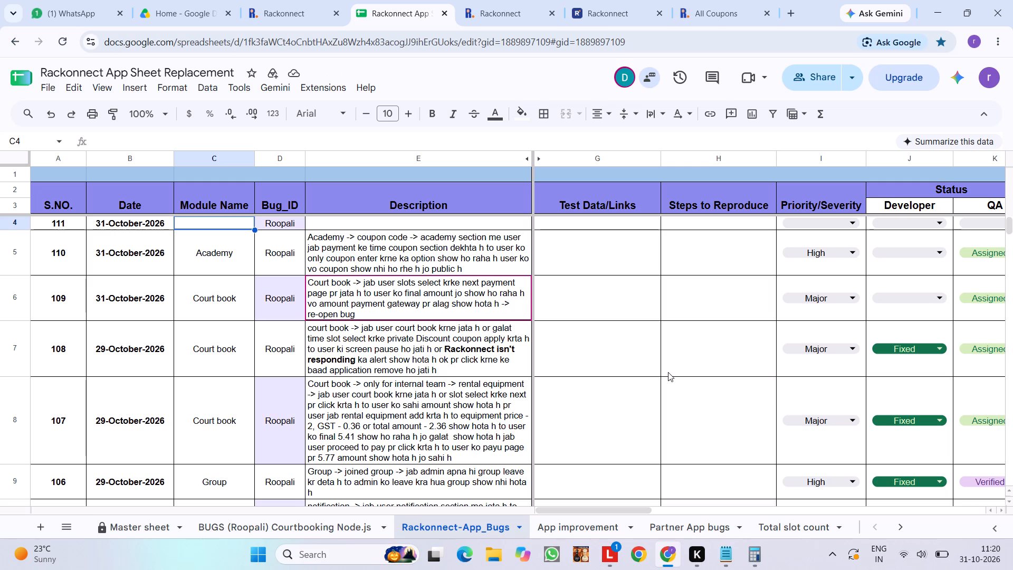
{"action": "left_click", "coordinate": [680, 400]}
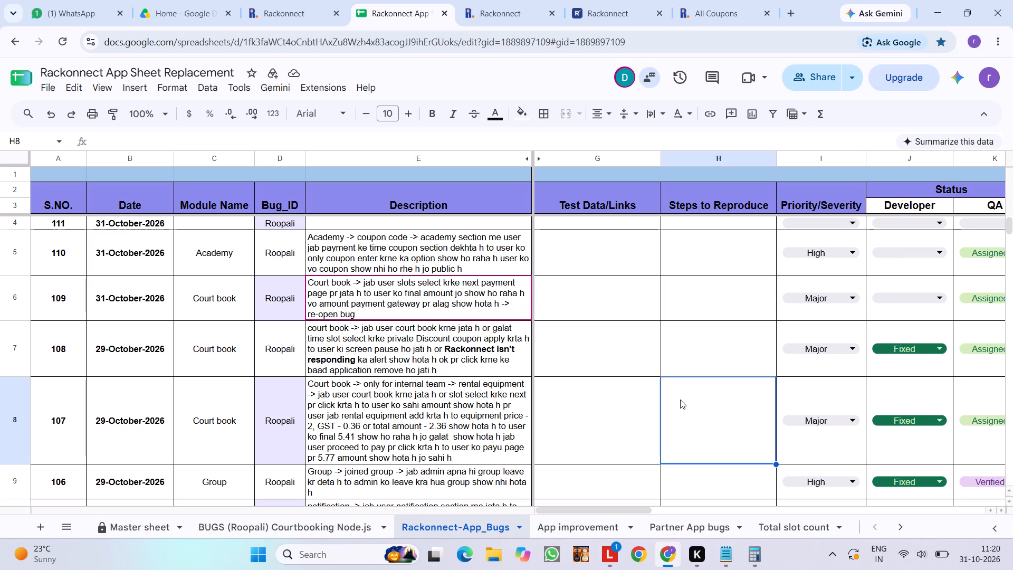
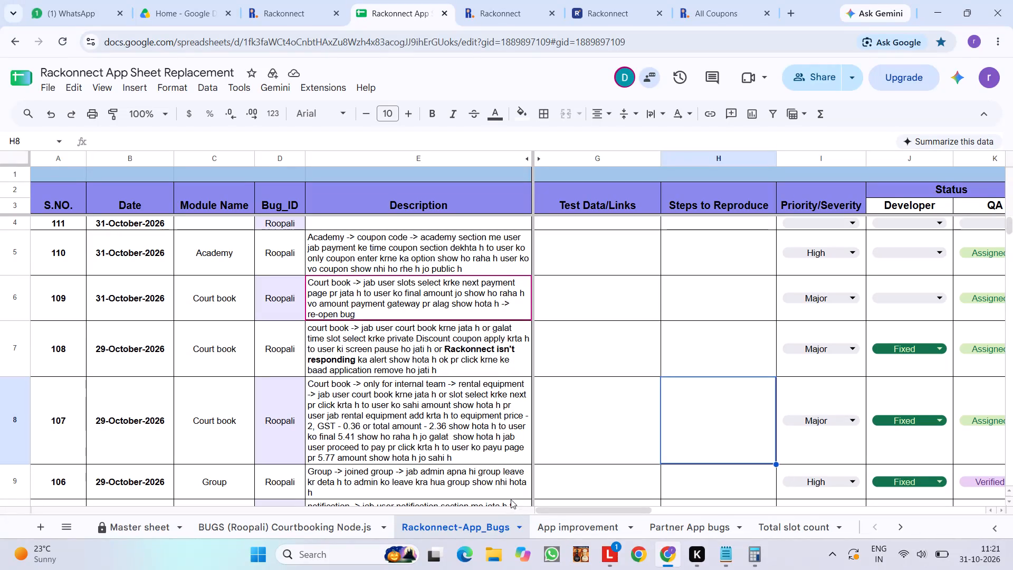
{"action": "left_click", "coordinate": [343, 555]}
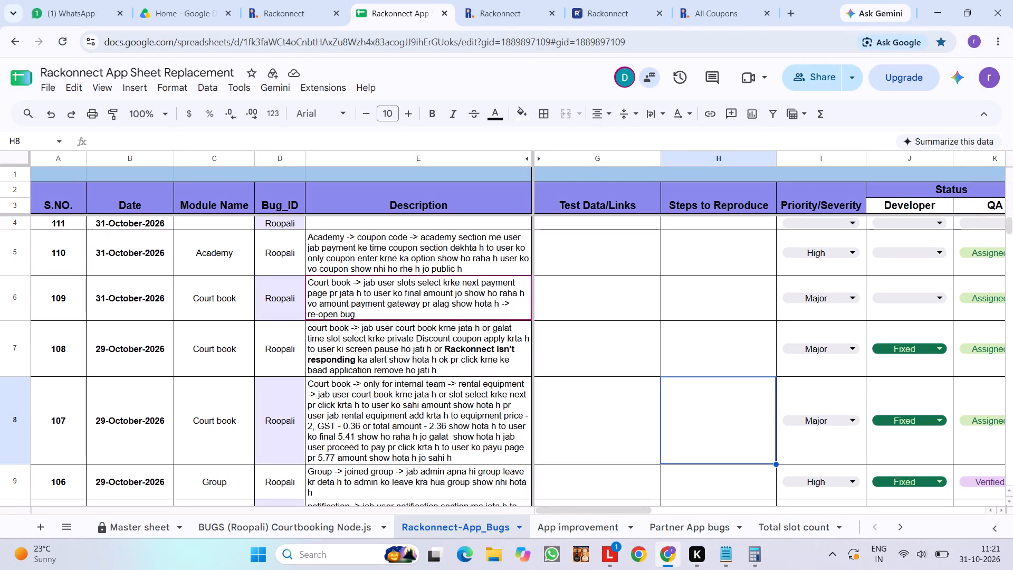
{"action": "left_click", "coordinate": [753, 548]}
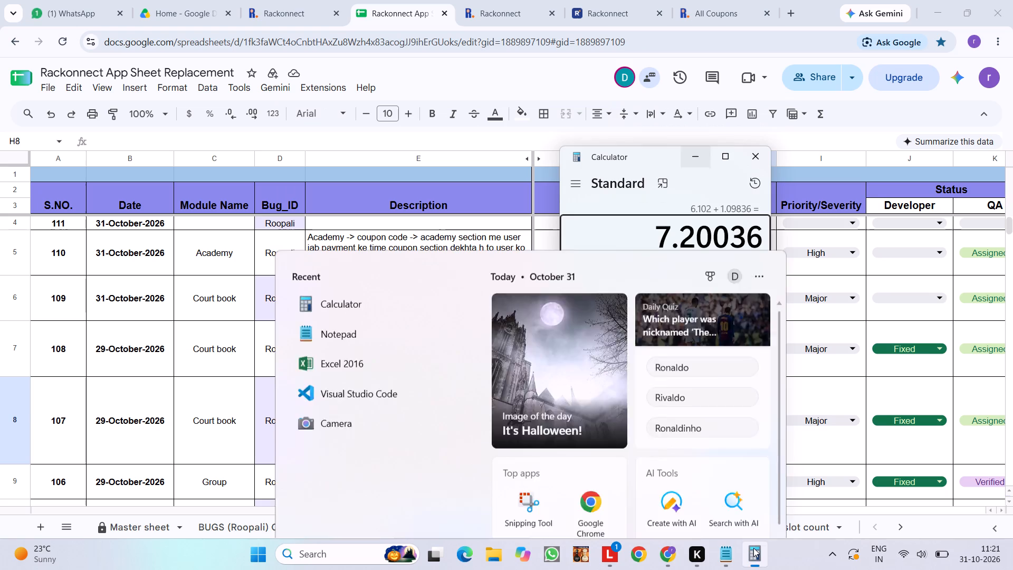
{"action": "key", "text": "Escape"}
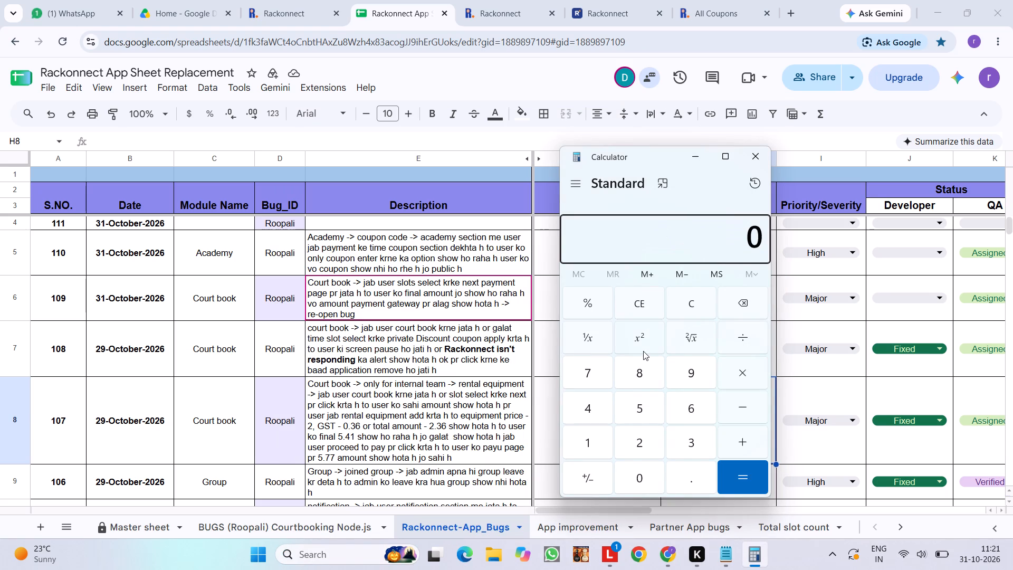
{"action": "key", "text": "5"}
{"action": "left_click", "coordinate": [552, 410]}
Review the statuses and descriptions of the older logged bugs below bug 107, down to the Match module's bug 93.
{"action": "scroll", "coordinate": [667, 414], "scroll_direction": "left", "scroll_amount": 3}
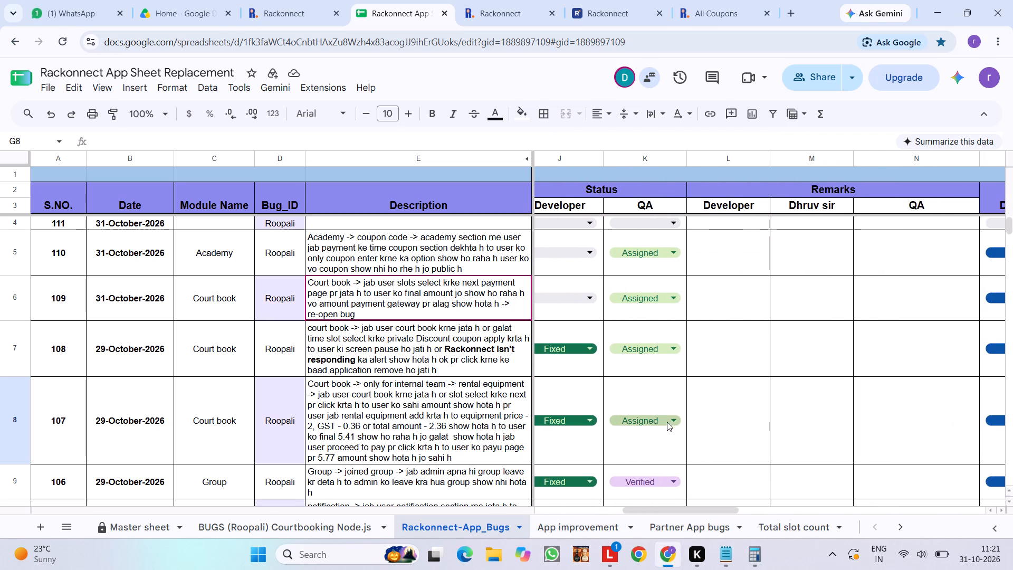
{"action": "scroll", "coordinate": [760, 414], "scroll_direction": "right", "scroll_amount": 6}
{"action": "scroll", "coordinate": [760, 414], "scroll_direction": "down", "scroll_amount": 1}
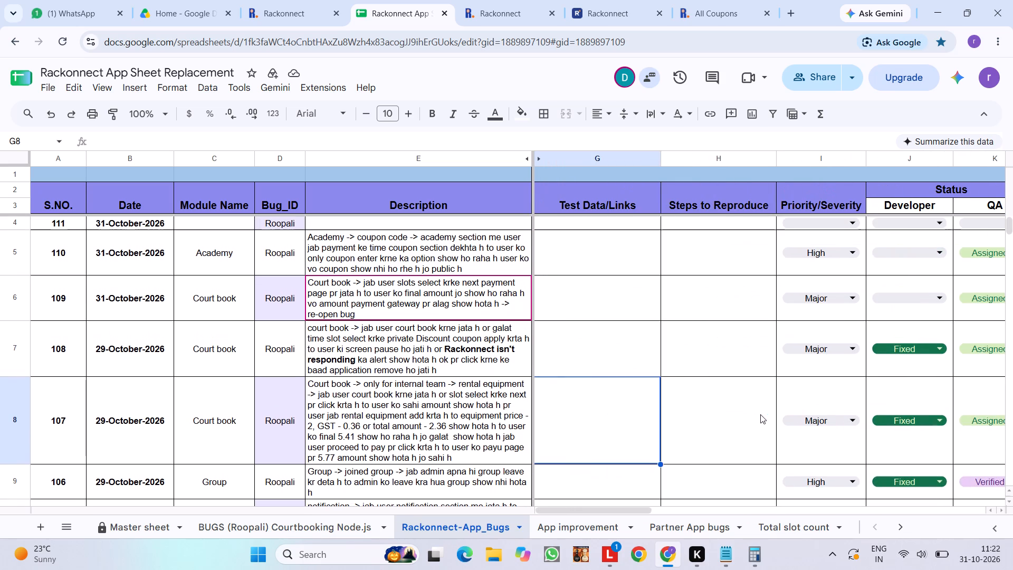
{"action": "scroll", "coordinate": [760, 414], "scroll_direction": "down", "scroll_amount": 3}
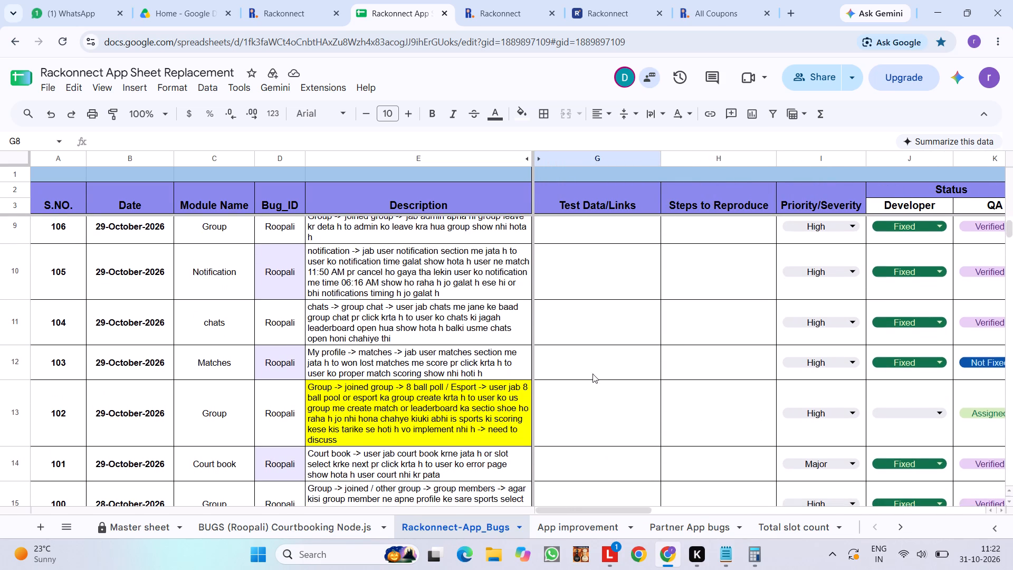
{"action": "scroll", "coordinate": [592, 373], "scroll_direction": "down", "scroll_amount": 3}
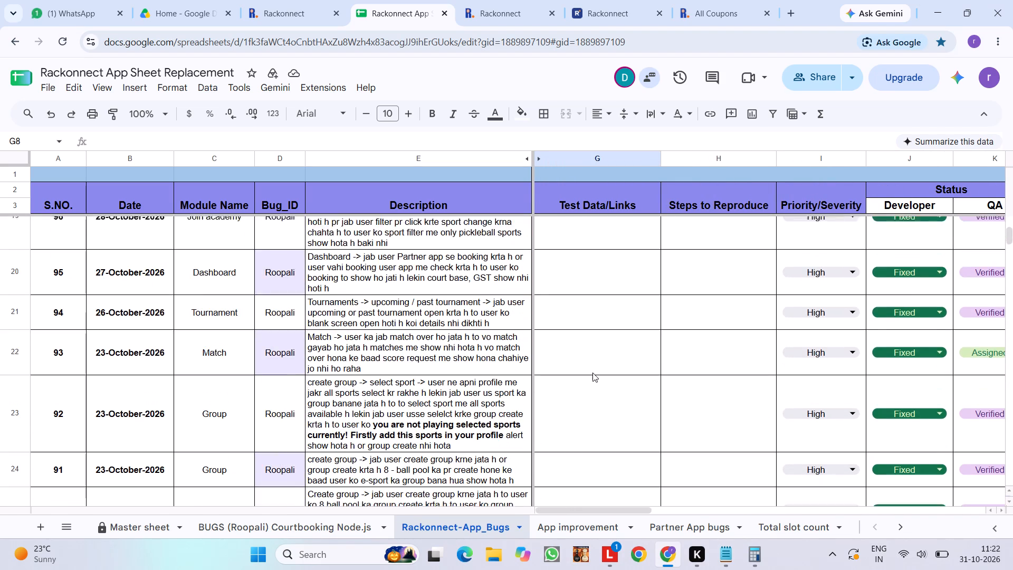
{"action": "scroll", "coordinate": [592, 373], "scroll_direction": "down", "scroll_amount": 2}
{"action": "left_click", "coordinate": [606, 320]}
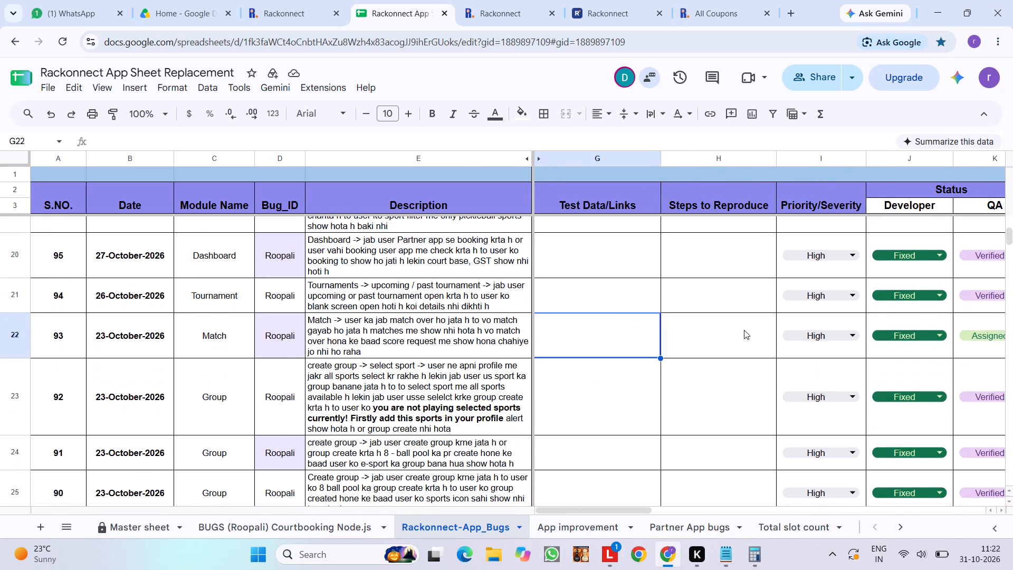
Switch to the All Coupons admin page and select its full web address.
{"action": "left_click", "coordinate": [744, 330]}
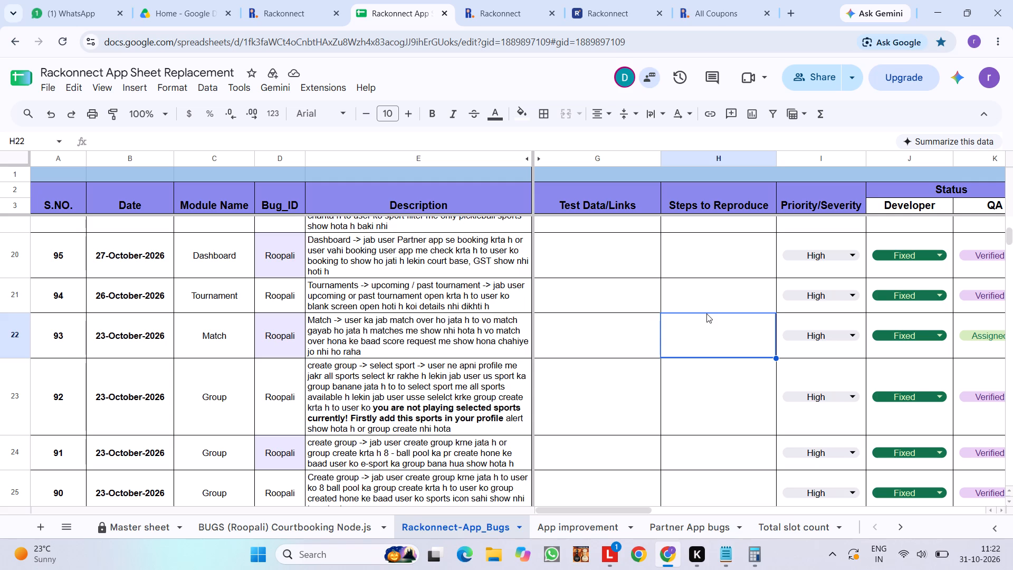
{"action": "left_click", "coordinate": [746, 11]}
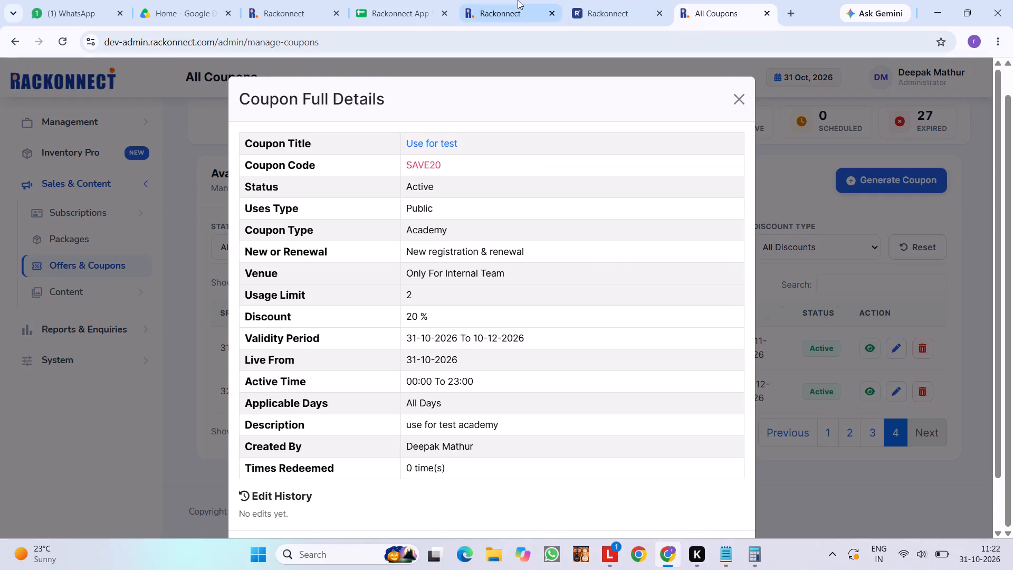
{"action": "left_click", "coordinate": [517, 0]}
{"action": "left_click", "coordinate": [680, 0]}
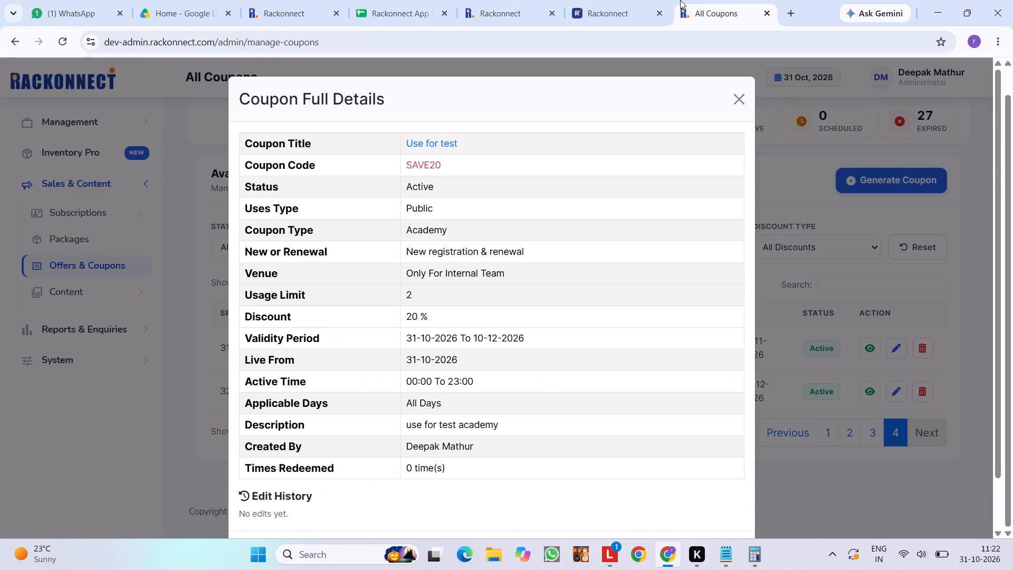
{"action": "triple_click", "coordinate": [360, 38]}
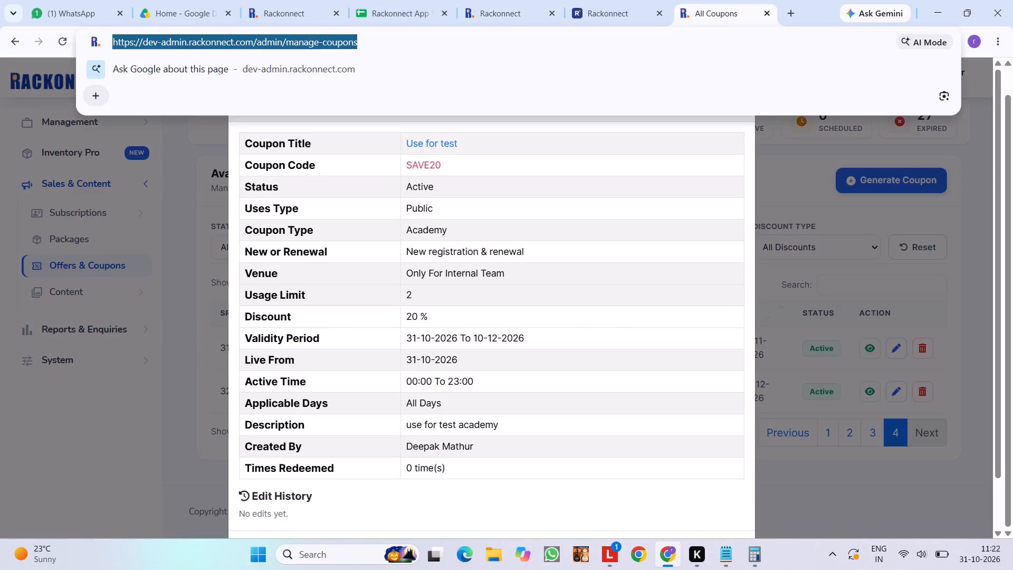
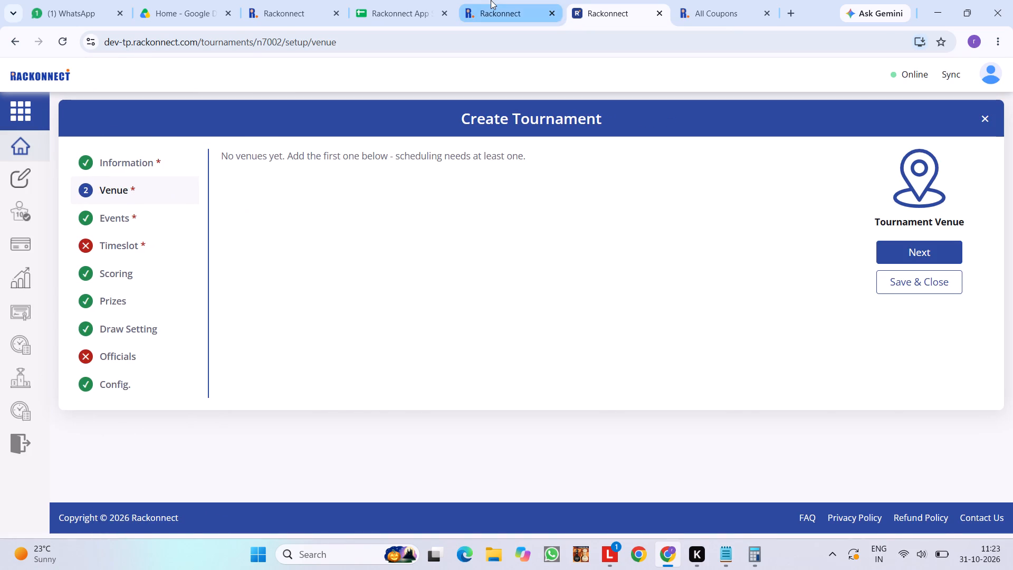
Recheck the Match module's bug 93 in the Rackonnect-App_Bugs sheet and return to the open Rackonnect page.
{"action": "left_click", "coordinate": [491, 0]}
{"action": "left_click", "coordinate": [389, 0]}
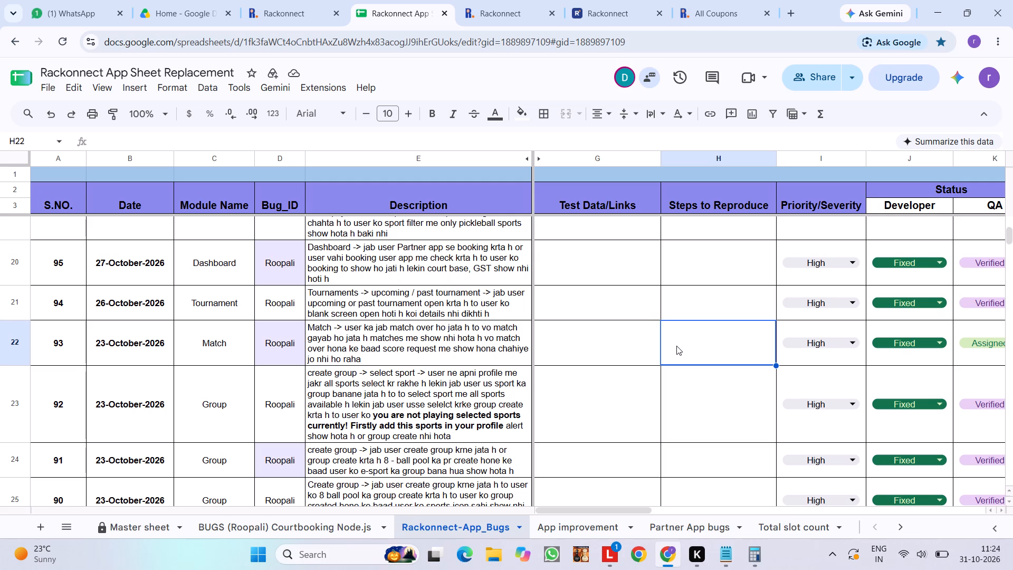
{"action": "left_click", "coordinate": [536, 0]}
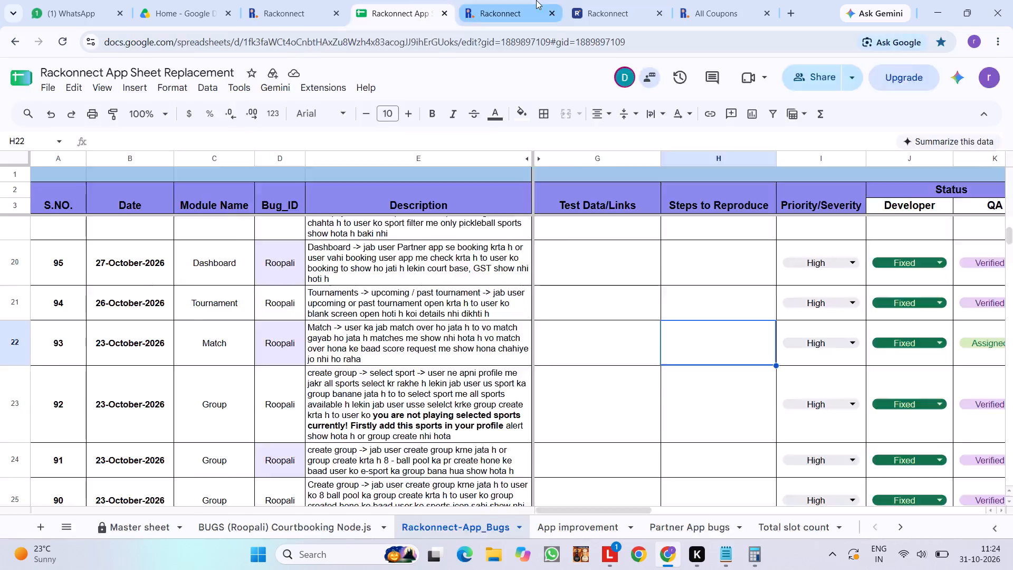
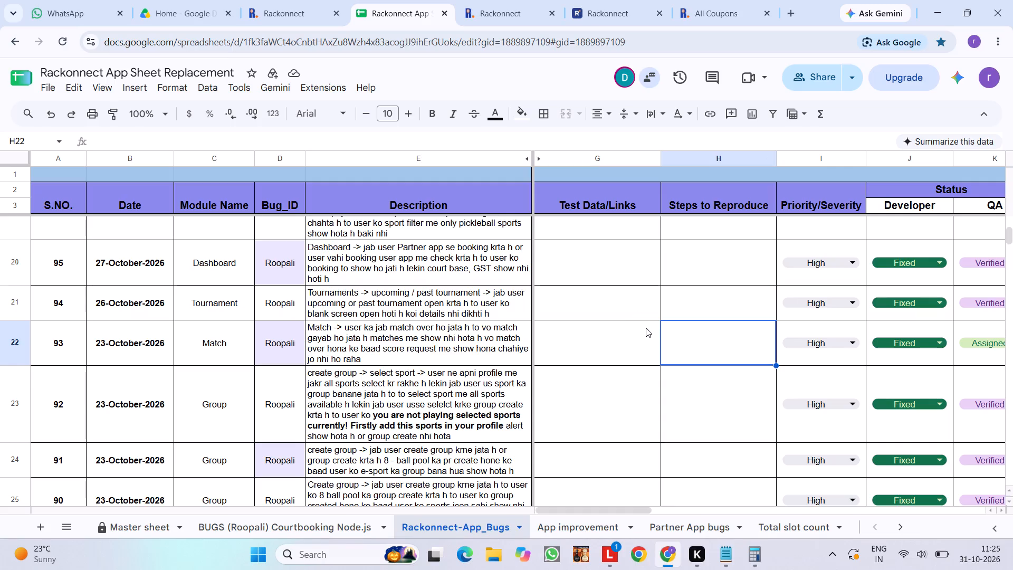
Switch from the bug sheet to the open Rackonnect page with the Pay & Play finance transactions.
{"action": "left_click", "coordinate": [538, 0]}
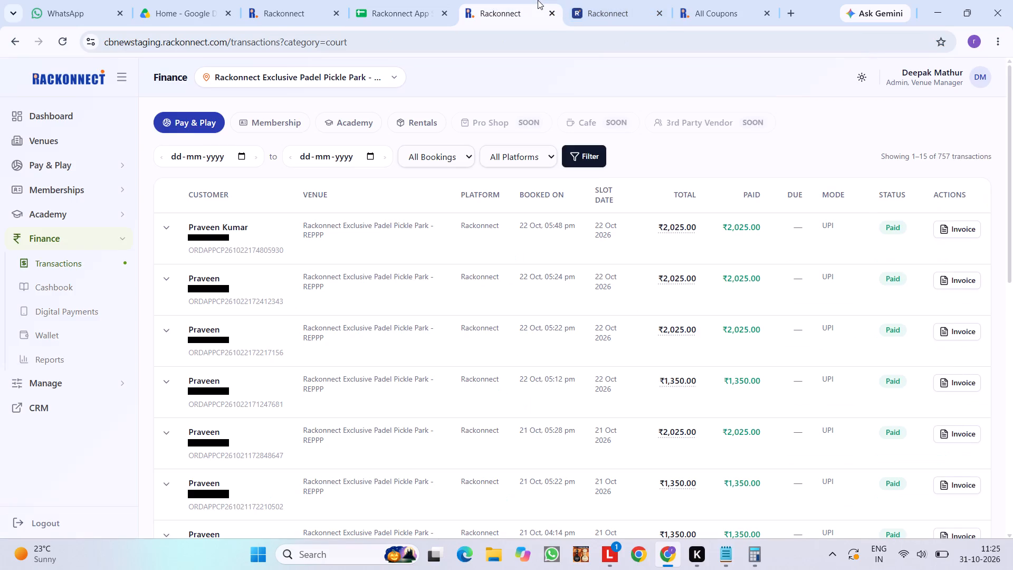
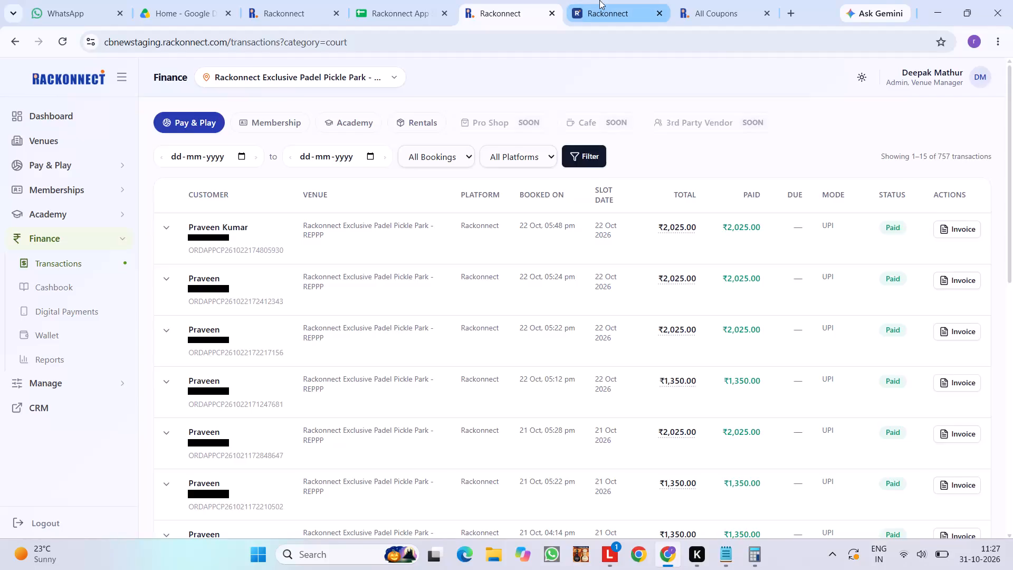
Return to the Rackonnect-App_Bugs sheet and enter Notification as the module name for bug 111.
{"action": "left_click", "coordinate": [410, 0]}
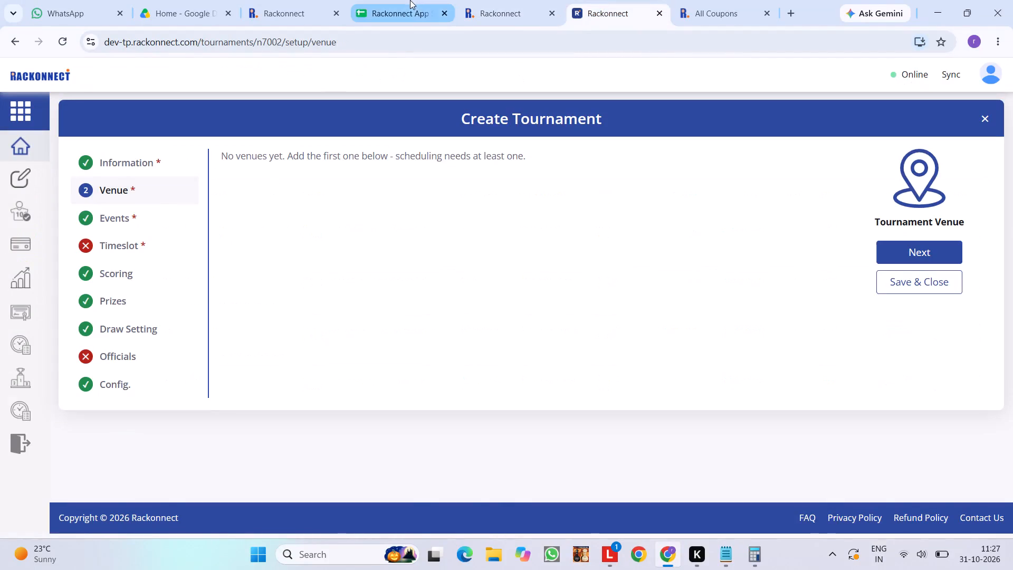
{"action": "scroll", "coordinate": [365, 381], "scroll_direction": "up", "scroll_amount": 17}
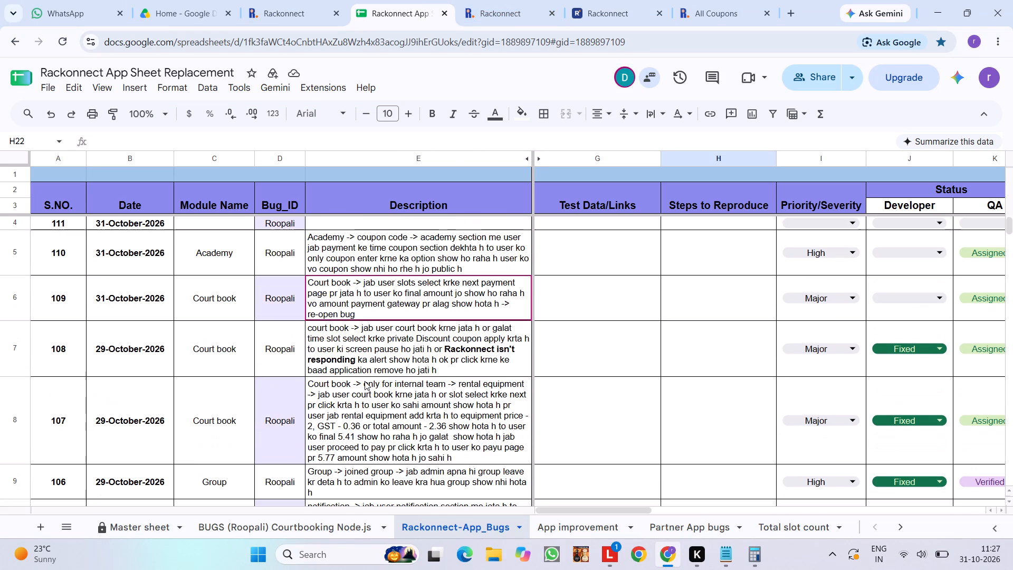
{"action": "left_click", "coordinate": [197, 226]}
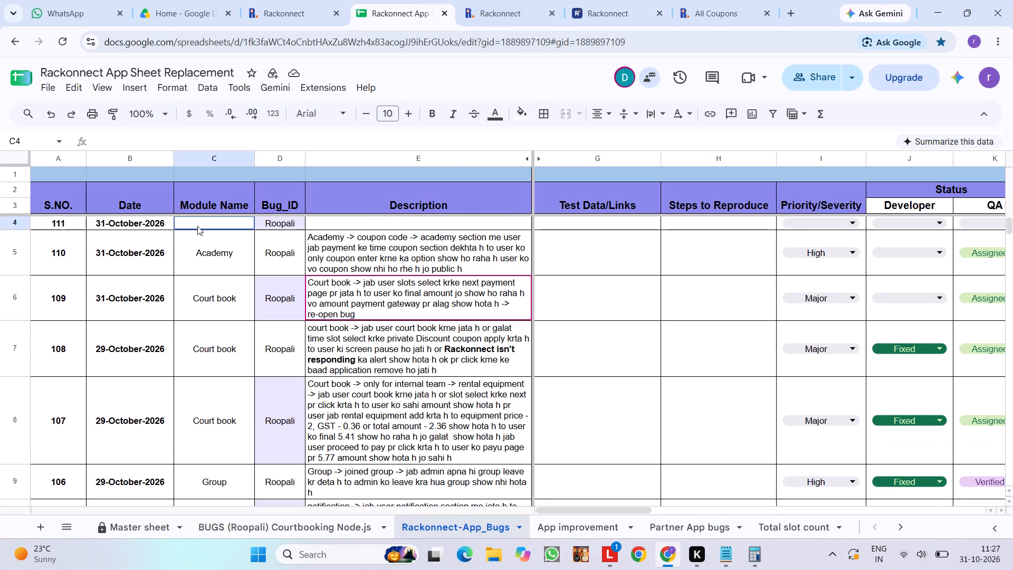
{"action": "type", "text": "Notification"}
{"action": "key", "text": "space"}
{"action": "key", "text": "Tab"}
{"action": "key", "text": "Tab"}
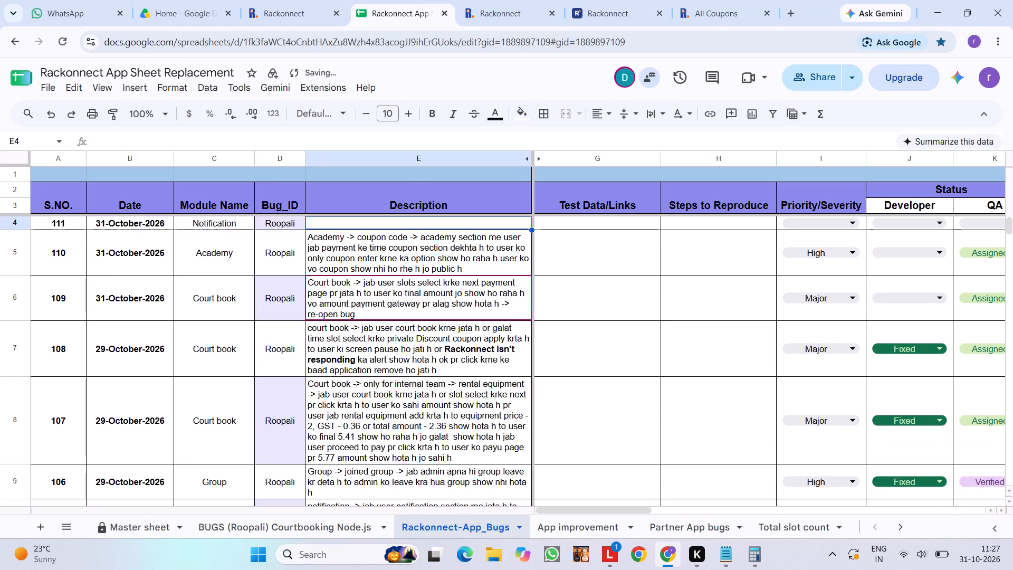
Start bug 111's description with "Notification -> user kisi bhi module se related notification ko click krta h".
{"action": "double_click", "coordinate": [339, 224]}
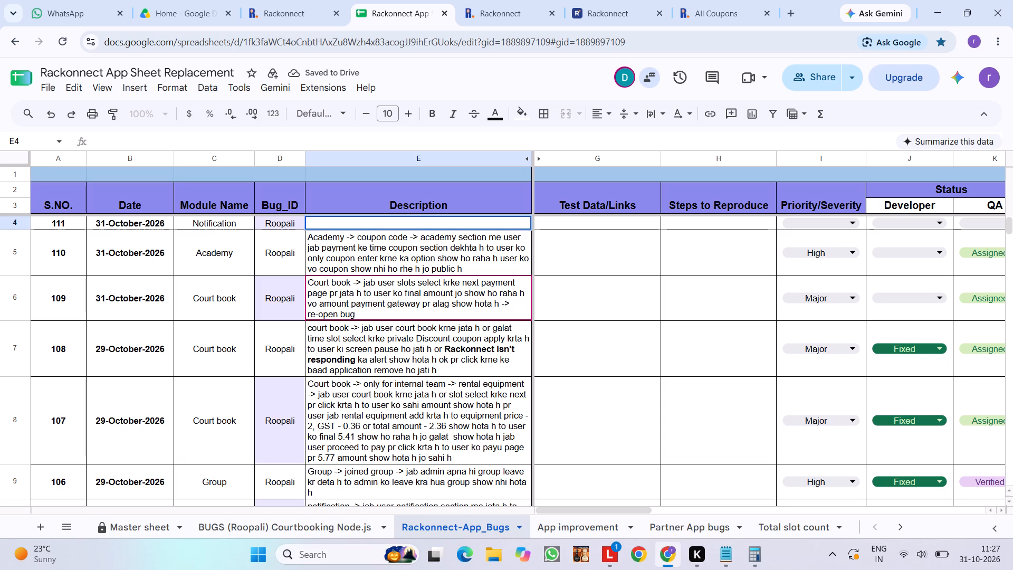
{"action": "type", "text": "Notification"}
{"action": "key", "text": "space"}
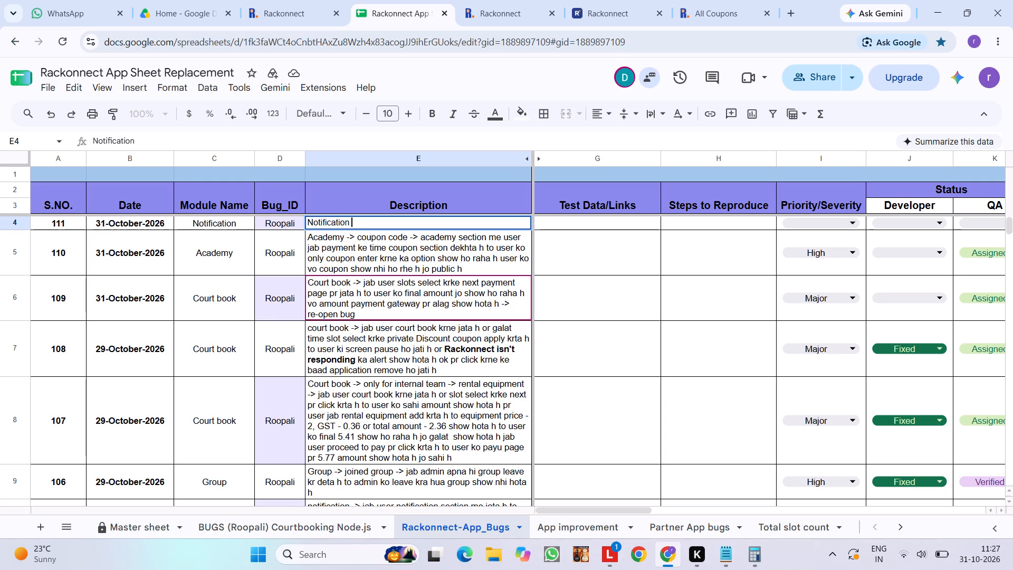
{"action": "type", "text": "->"}
{"action": "key", "text": "space"}
{"action": "type", "text": "user"}
{"action": "key", "text": "space"}
{"action": "type", "text": "kisi"}
{"action": "key", "text": "space"}
{"action": "type", "text": "bhi sec"}
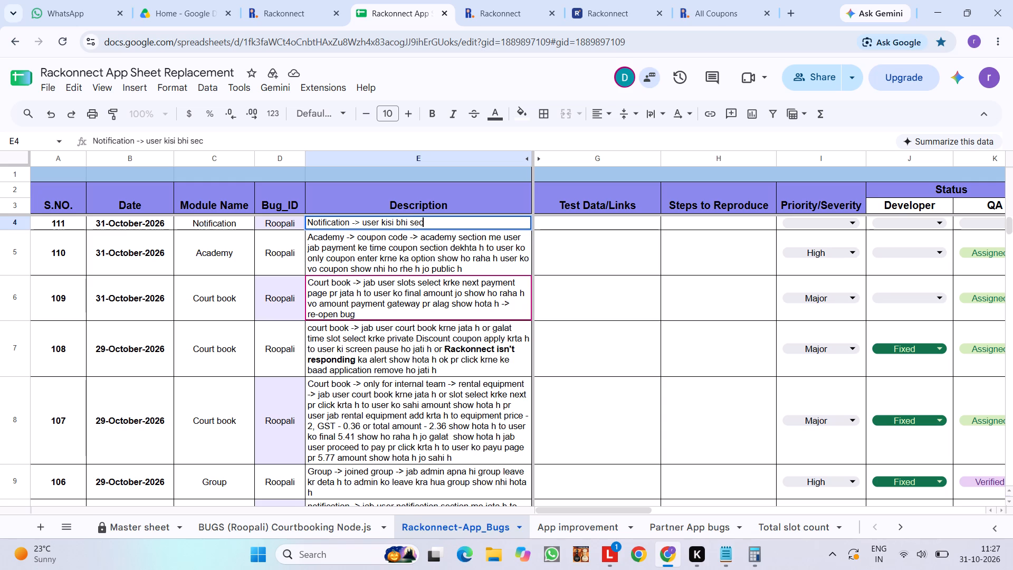
{"action": "key", "text": "BackSpace"}
{"action": "key", "text": "BackSpace"}
{"action": "key", "text": "BackSpace"}
{"action": "type", "text": "module"}
{"action": "key", "text": "space"}
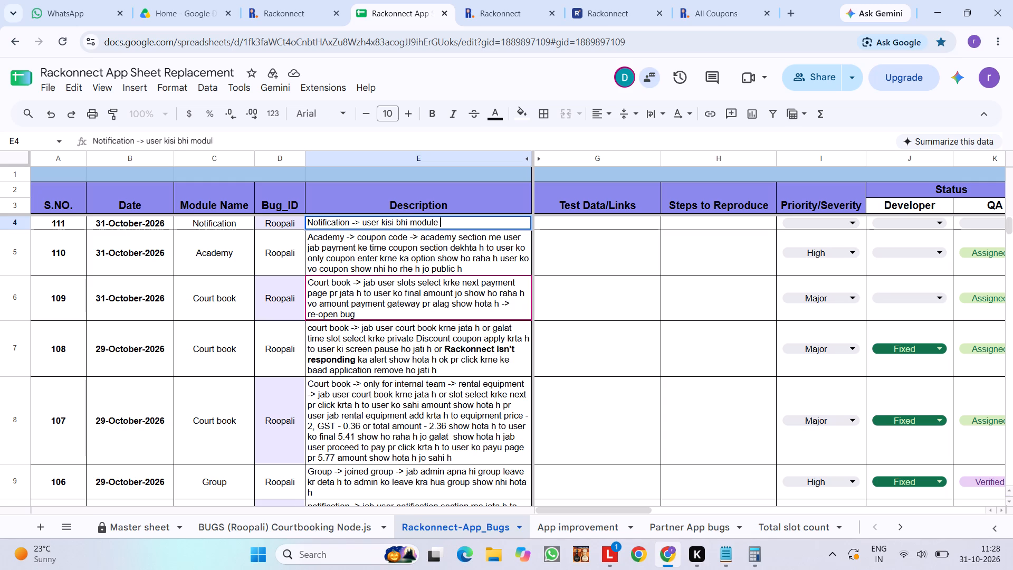
{"action": "type", "text": "se related"}
{"action": "key", "text": "space"}
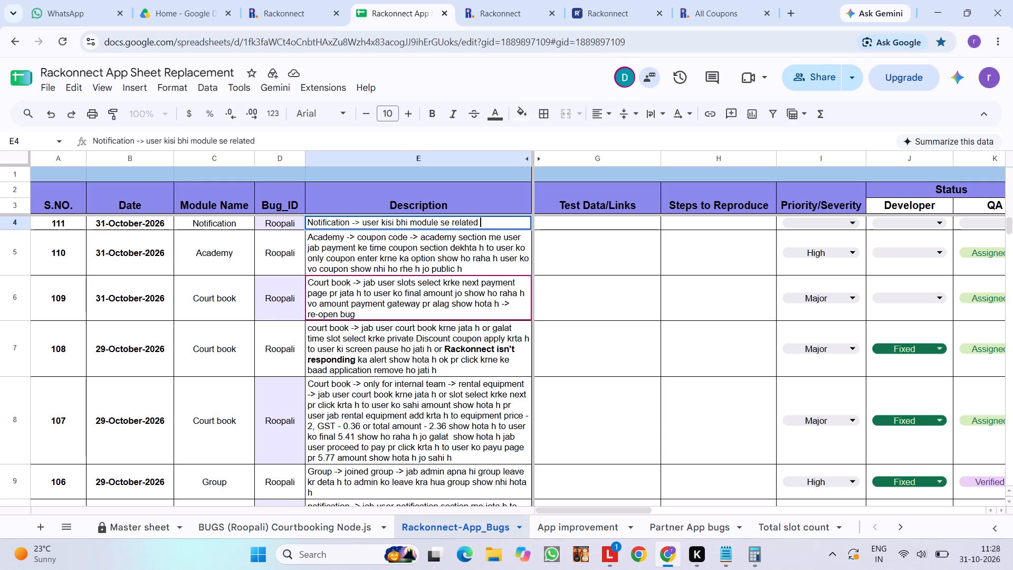
{"action": "type", "text": "notification me"}
{"action": "key", "text": "BackSpace"}
{"action": "key", "text": "BackSpace"}
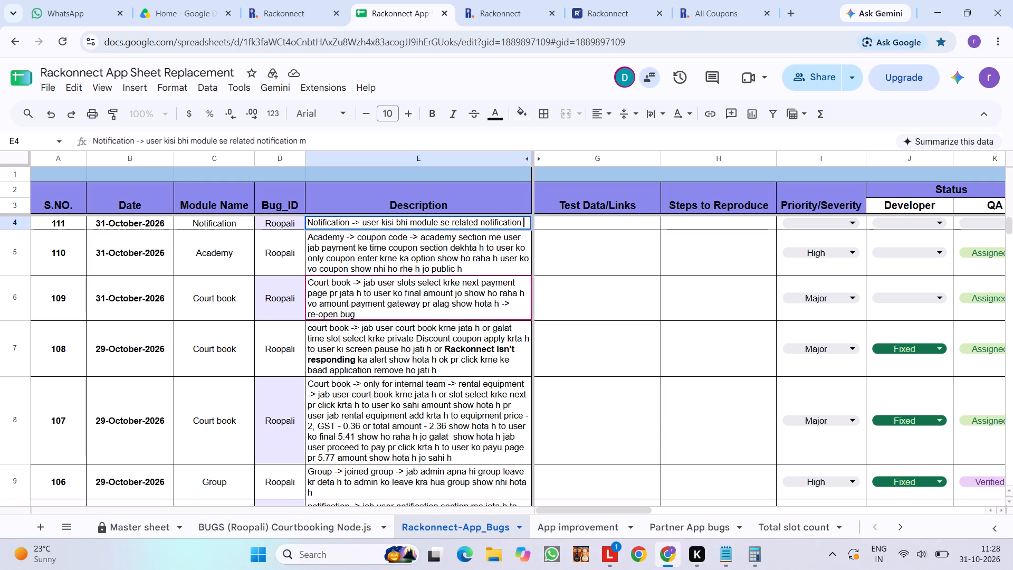
{"action": "type", "text": "ko"}
{"action": "key", "text": "space"}
{"action": "type", "text": "click k"}
{"action": "key", "text": "BackSpace"}
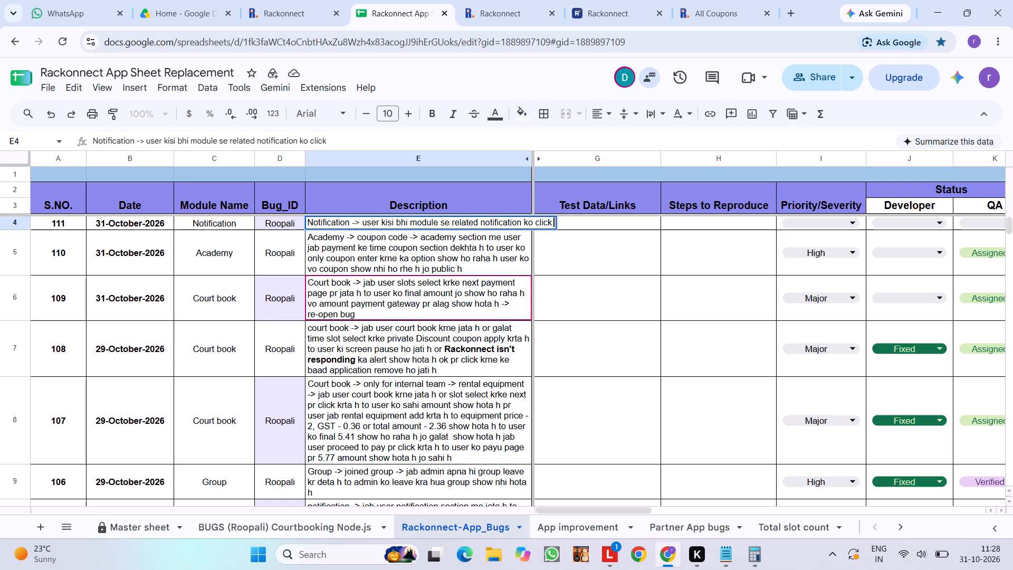
{"action": "type", "text": "krta h"}
{"action": "key", "text": "space"}
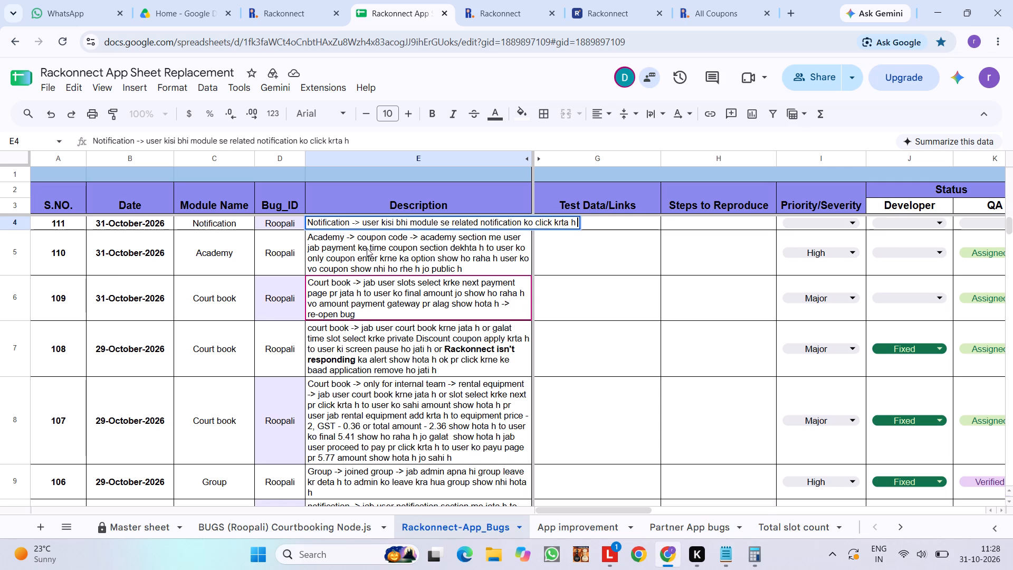
Insert "ka agar rackonnect app band ho or user" after the word "user" in bug 111's description.
{"action": "left_click", "coordinate": [379, 223]}
{"action": "key", "text": "space"}
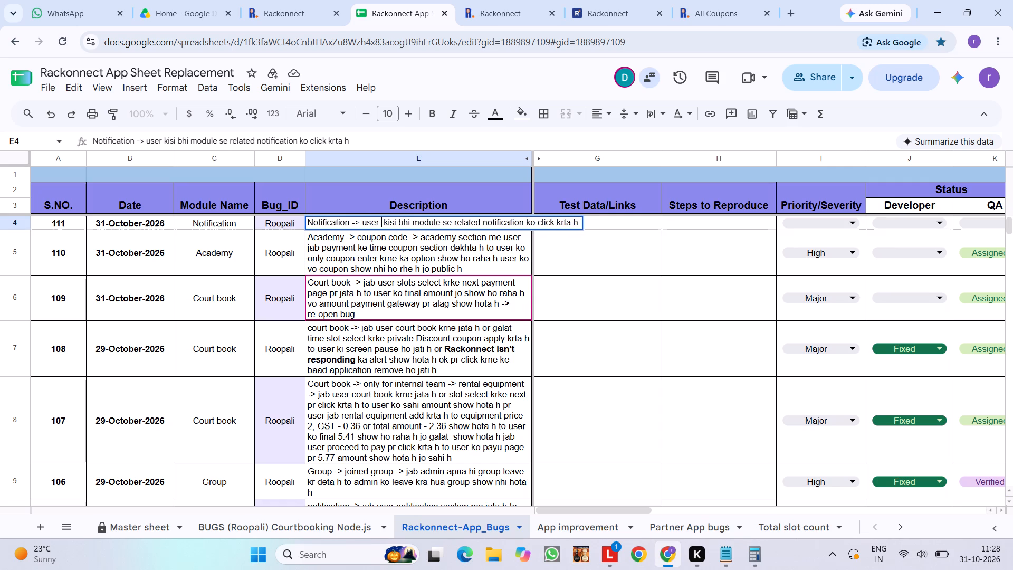
{"action": "type", "text": "ka agar rach"}
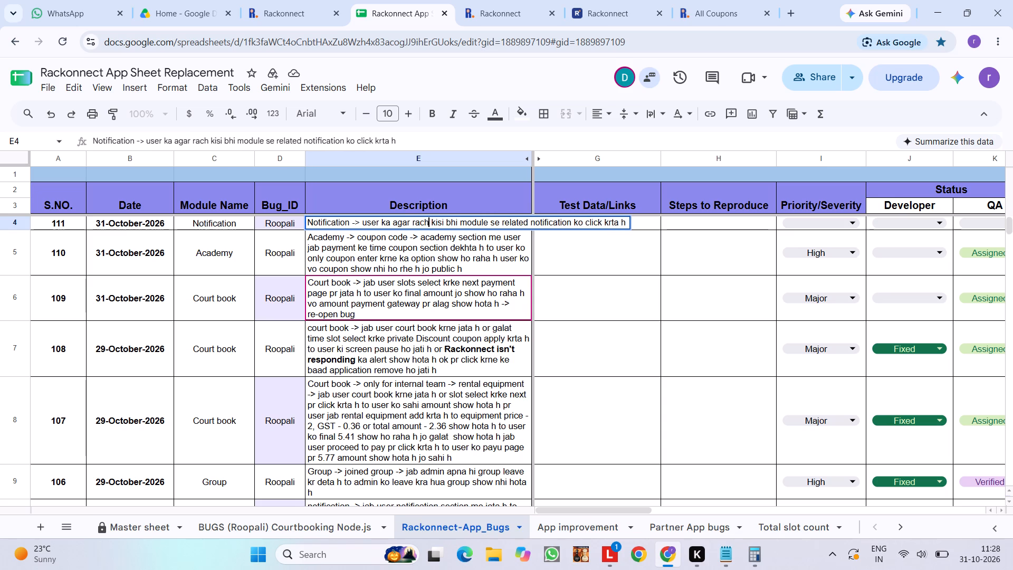
{"action": "key", "text": "BackSpace"}
{"action": "type", "text": "konnect app na"}
{"action": "key", "text": "BackSpace"}
{"action": "key", "text": "BackSpace"}
{"action": "type", "text": "band ho"}
{"action": "key", "text": "space"}
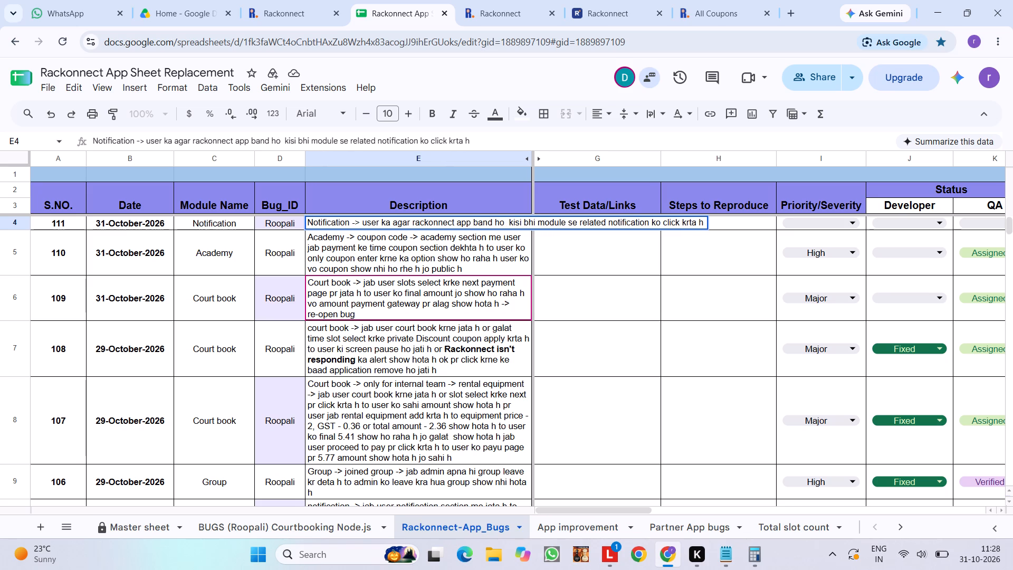
{"action": "type", "text": "or"}
{"action": "key", "text": "space"}
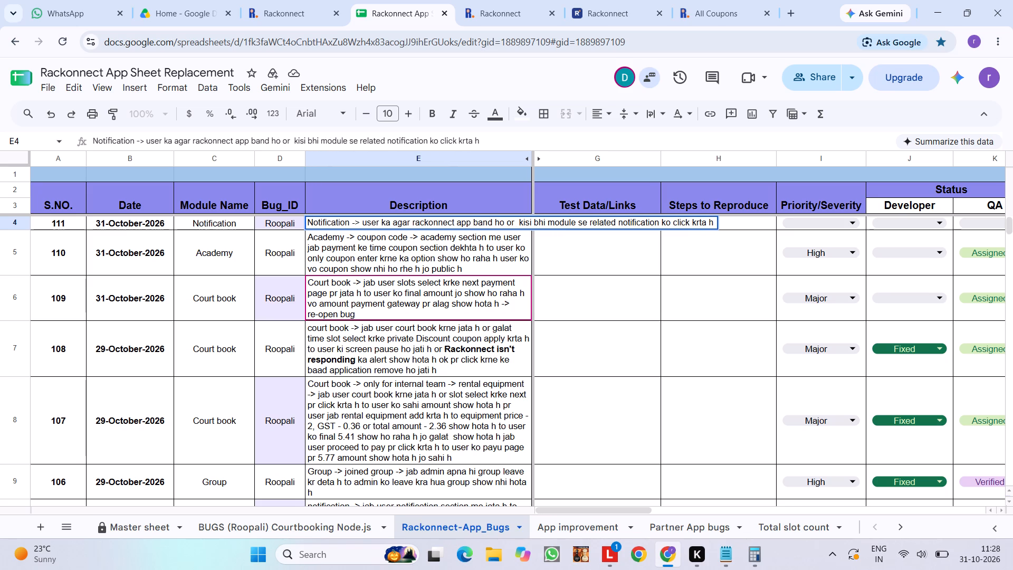
{"action": "type", "text": "user"}
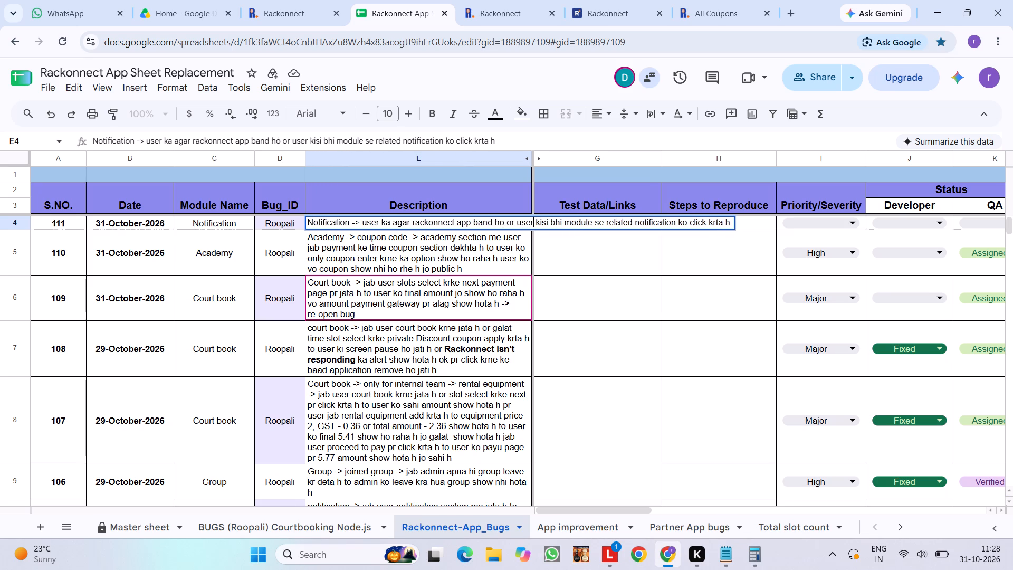
Continue the end of bug 111's description with "to user us module pr redirect nhi hota h".
{"action": "left_click", "coordinate": [733, 222]}
{"action": "left_click", "coordinate": [731, 222]}
{"action": "type", "text": "too u"}
{"action": "key", "text": "BackSpace"}
{"action": "key", "text": "BackSpace"}
{"action": "key", "text": "BackSpace"}
{"action": "key", "text": "BackSpace"}
{"action": "key", "text": "BackSpace"}
{"action": "key", "text": "space"}
{"action": "type", "text": "to user"}
{"action": "key", "text": "space"}
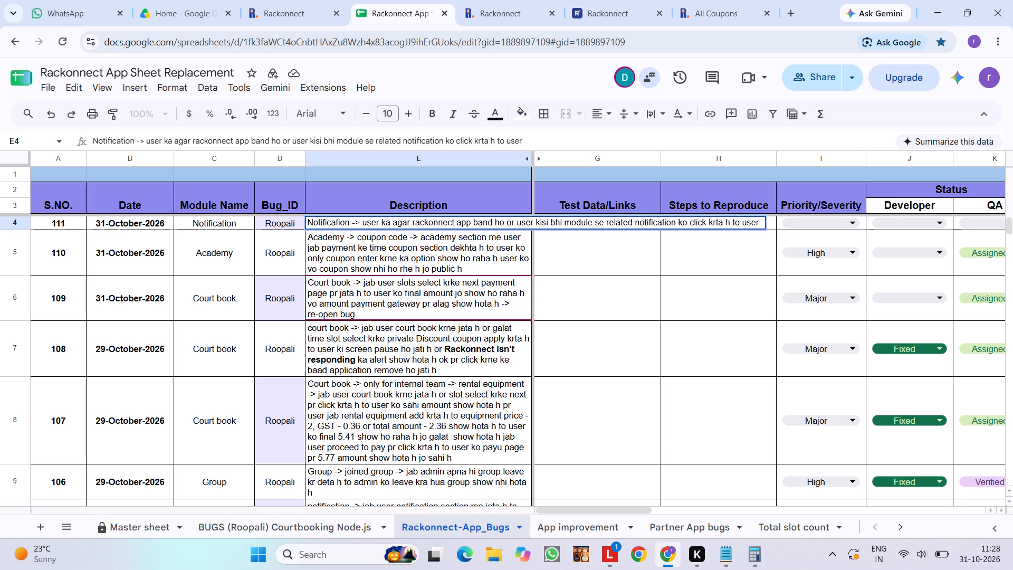
{"action": "type", "text": "us secti"}
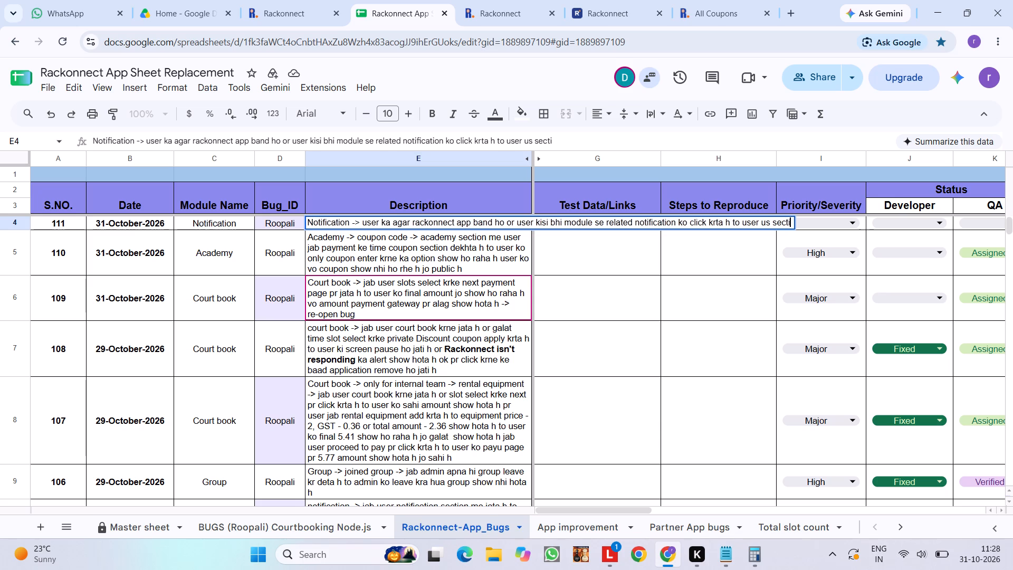
{"action": "type", "text": "on"}
{"action": "key", "text": "space"}
{"action": "key", "text": "s"}
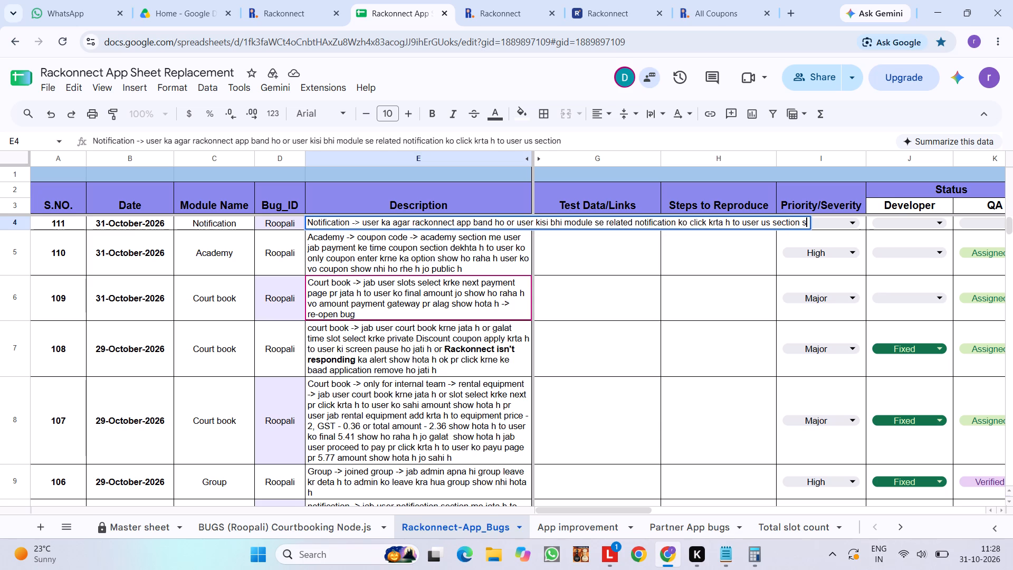
{"action": "key", "text": "BackSpace"}
{"action": "type", "text": "pr"}
{"action": "key", "text": "space"}
{"action": "key", "text": "BackSpace"}
{"action": "key", "text": "BackSpace"}
{"action": "key", "text": "BackSpace"}
{"action": "key", "text": "BackSpace"}
{"action": "key", "text": "BackSpace"}
{"action": "key", "text": "BackSpace"}
{"action": "key", "text": "BackSpace"}
{"action": "key", "text": "BackSpace"}
{"action": "key", "text": "BackSpace"}
{"action": "key", "text": "BackSpace"}
{"action": "key", "text": "BackSpace"}
{"action": "type", "text": "module"}
{"action": "key", "text": "space"}
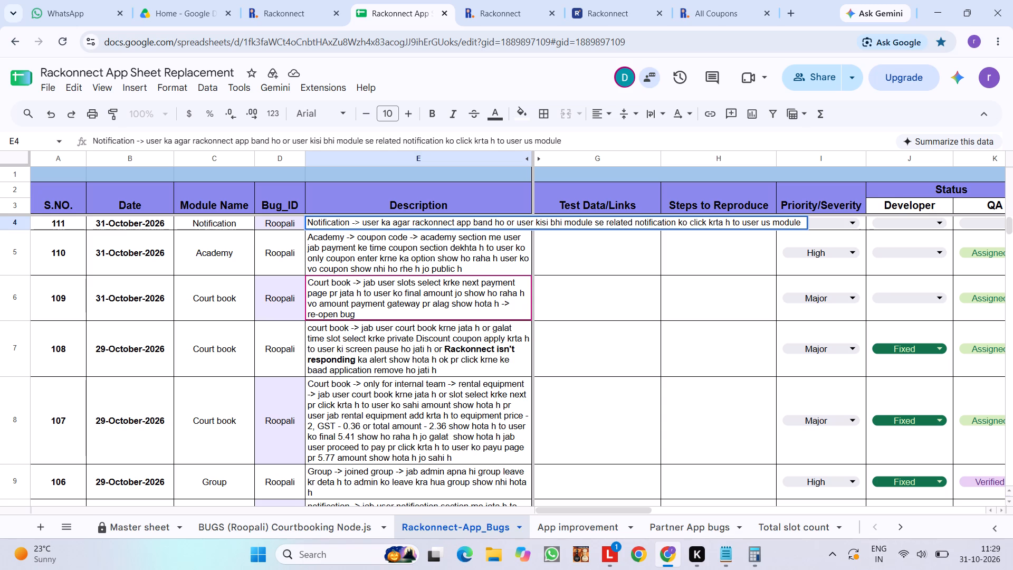
{"action": "type", "text": "p"}
{"action": "key", "text": "space"}
{"action": "key", "text": "BackSpace"}
{"action": "type", "text": "r redirect nhi"}
{"action": "key", "text": "space"}
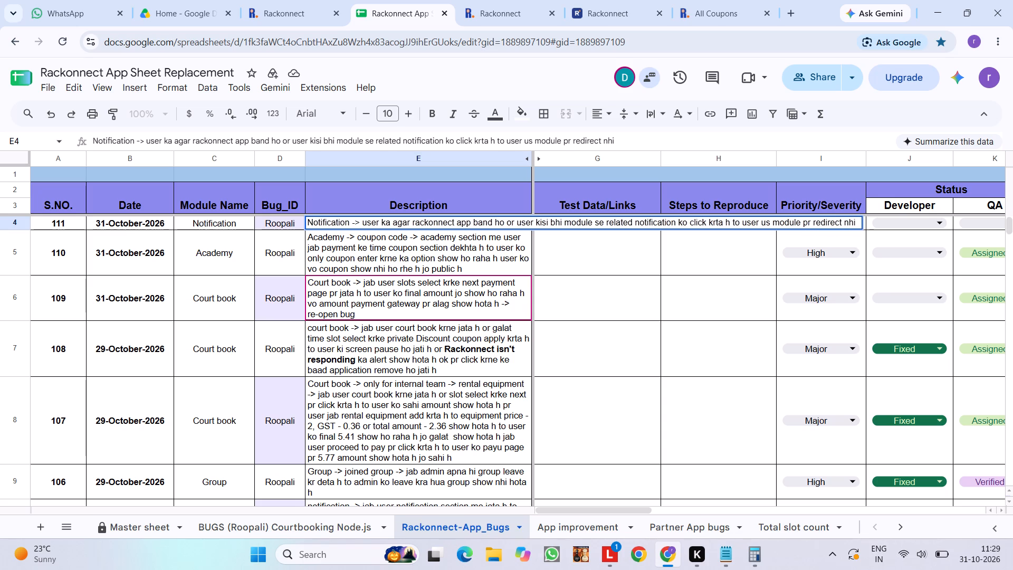
{"action": "type", "text": "hotaa h"}
{"action": "key", "text": "space"}
{"action": "key", "text": "BackSpace"}
{"action": "key", "text": "BackSpace"}
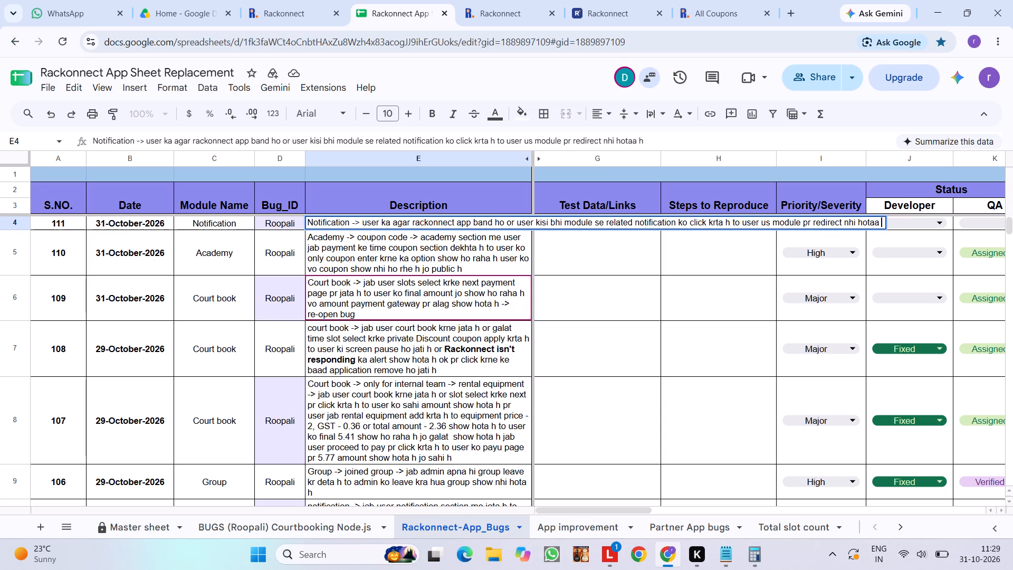
{"action": "key", "text": "BackSpace"}
{"action": "key", "text": "BackSpace"}
{"action": "key", "text": "space"}
{"action": "key", "text": "space"}
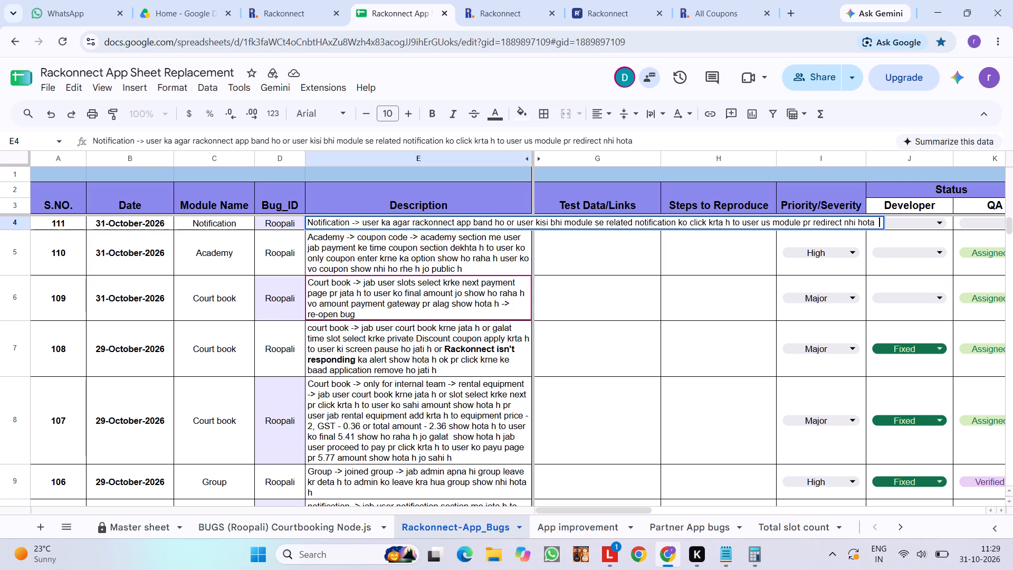
{"action": "key", "text": "BackSpace"}
{"action": "type", "text": "h"}
{"action": "key", "text": "space"}
Finish bug 111's description with "only dashboard pr hi reh jata h" and commit the cell.
{"action": "type", "text": "only"}
{"action": "key", "text": "space"}
{"action": "type", "text": "dashboard pr hi reh"}
{"action": "key", "text": "space"}
{"action": "type", "text": "jata h"}
{"action": "key", "text": "space"}
{"action": "key", "text": "Return"}
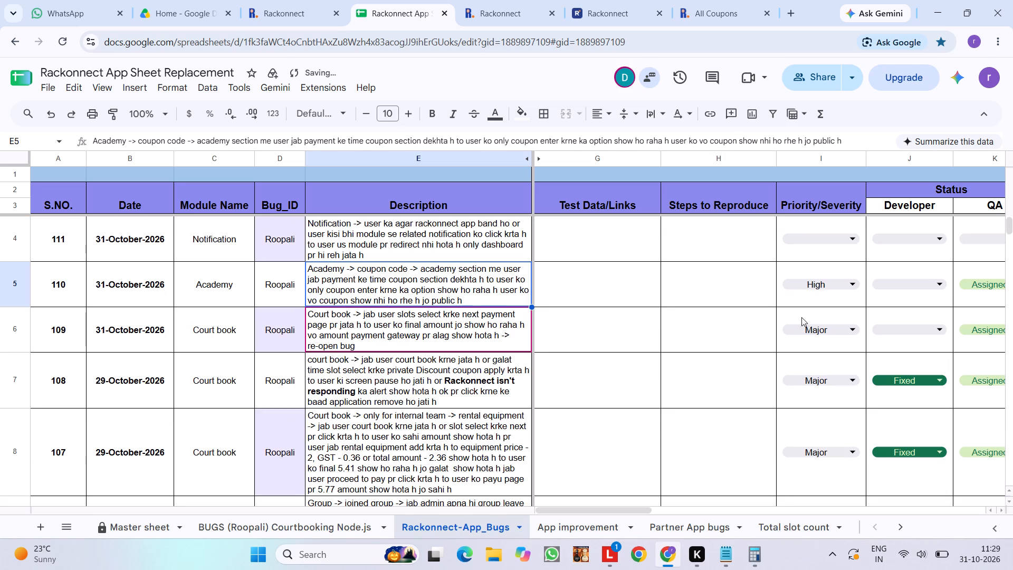
Set bug 111's Priority/Severity to High and its QA status to Assigned.
{"action": "left_click", "coordinate": [799, 240]}
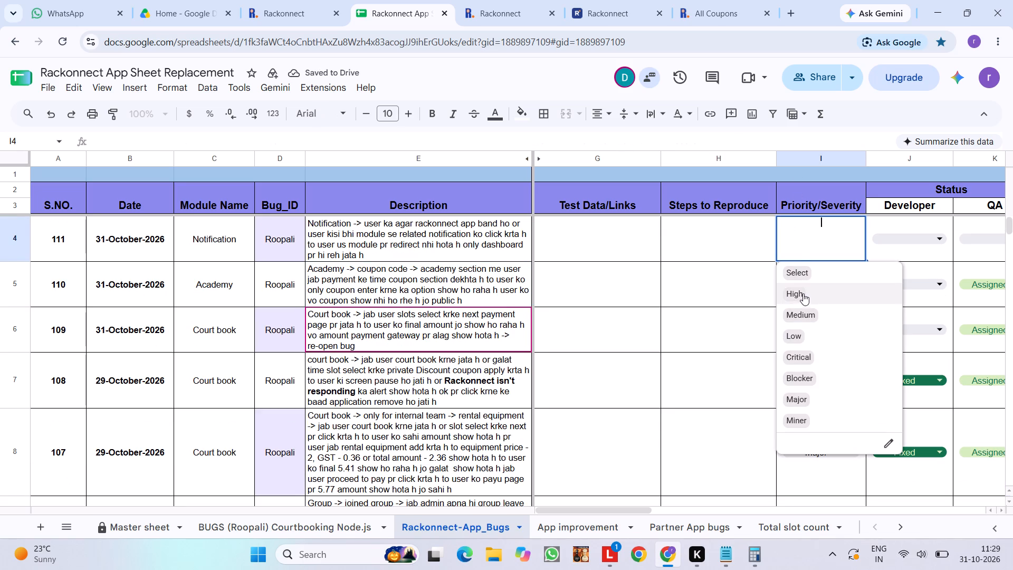
{"action": "left_click", "coordinate": [805, 302]}
{"action": "left_click", "coordinate": [971, 238]}
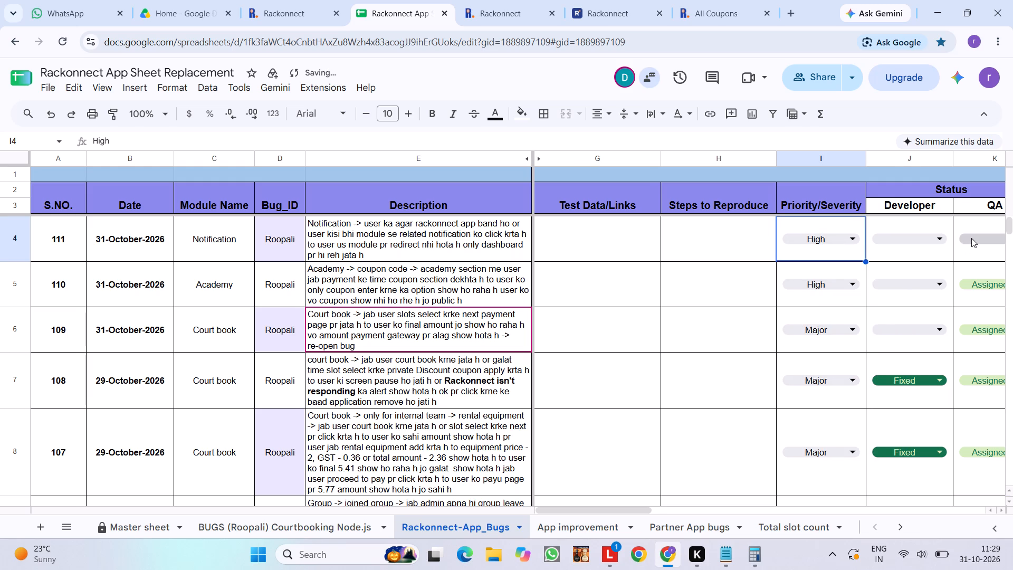
{"action": "left_click", "coordinate": [956, 287]}
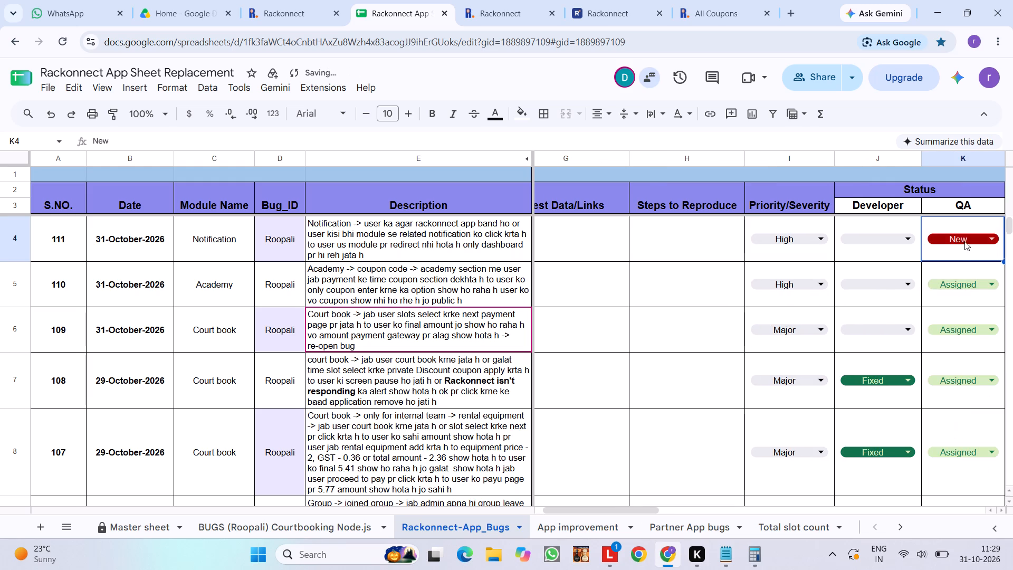
{"action": "left_click_drag", "start_coordinate": [966, 240], "coordinate": [966, 307]}
{"action": "left_click", "coordinate": [966, 307]}
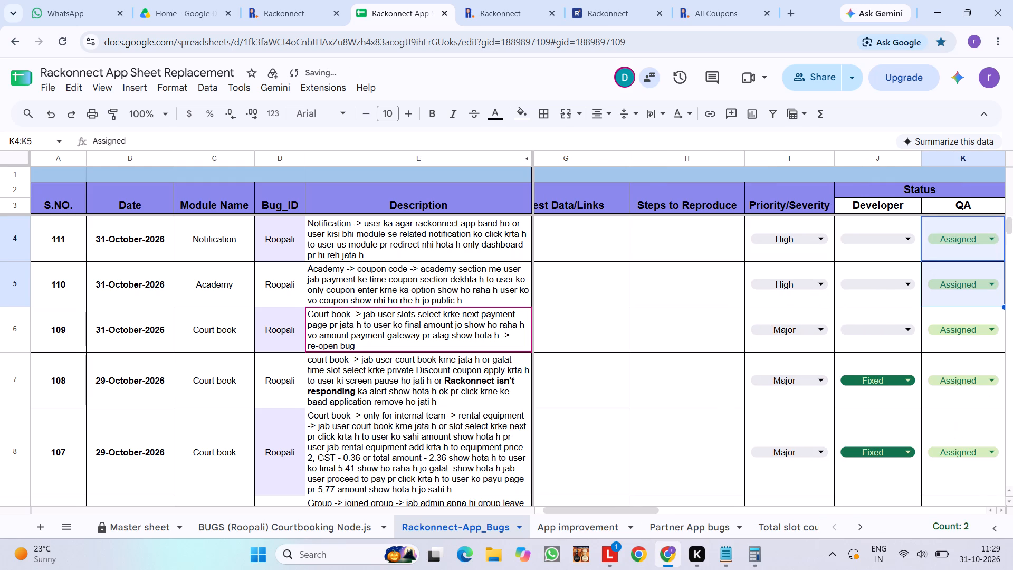
Set the Dev/Live value of bug 111 to Dev.
{"action": "scroll", "coordinate": [925, 280], "scroll_direction": "left", "scroll_amount": 4}
{"action": "left_click", "coordinate": [916, 243]}
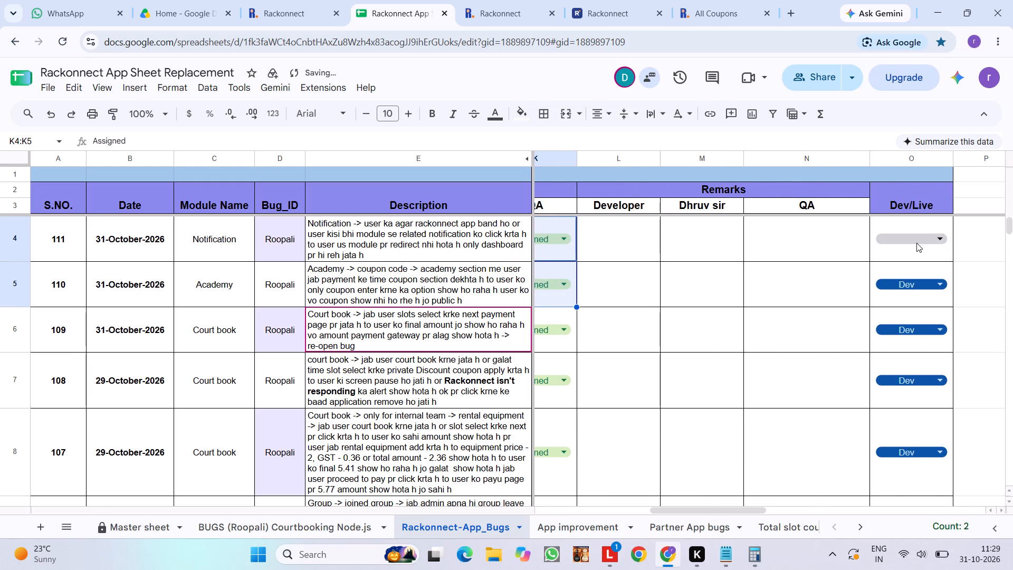
{"action": "left_click", "coordinate": [915, 273]}
{"action": "scroll", "coordinate": [915, 273], "scroll_direction": "right", "scroll_amount": 11}
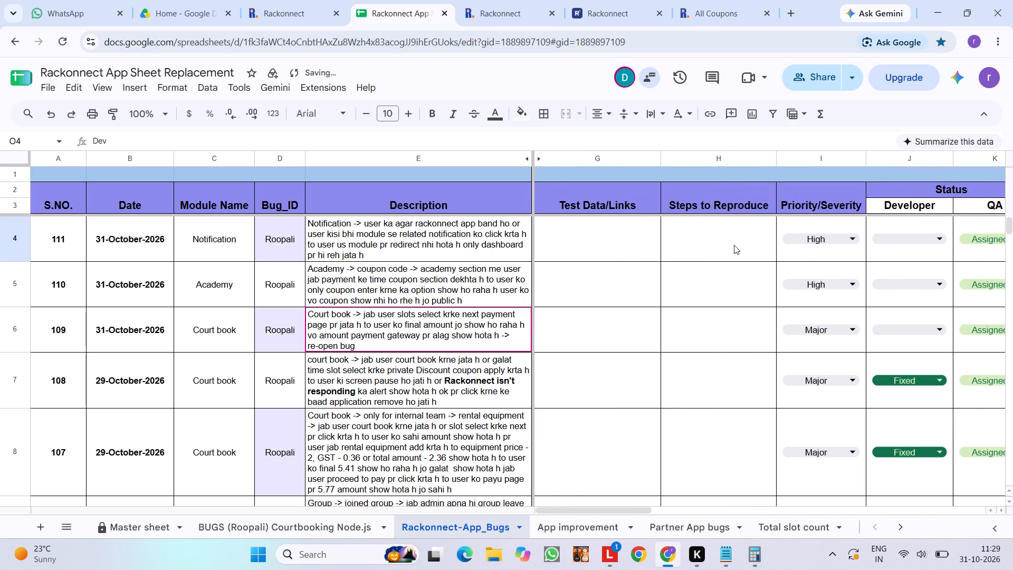
Select the empty Test Data/Links cell for bug 111.
{"action": "left_click", "coordinate": [589, 236]}
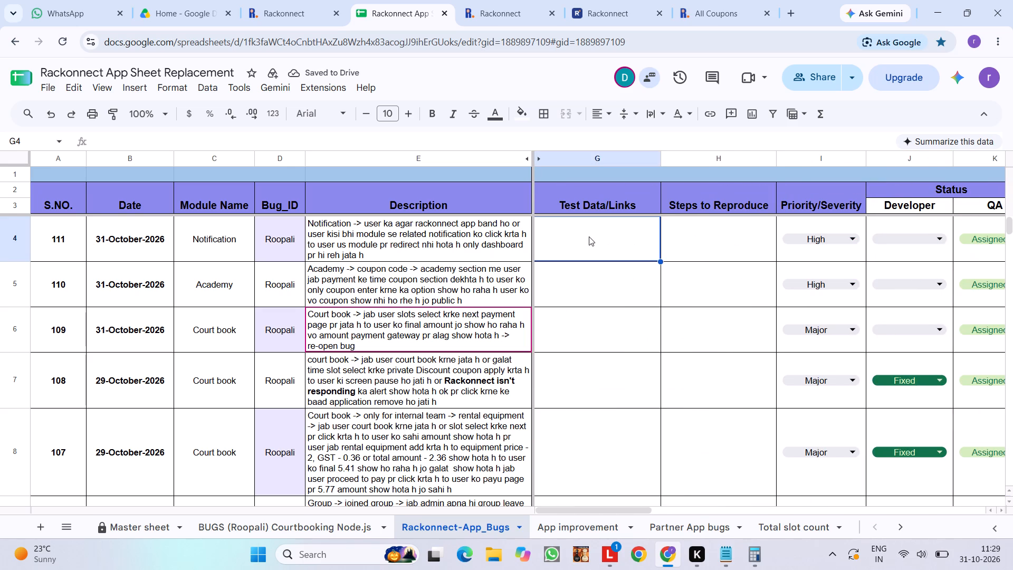
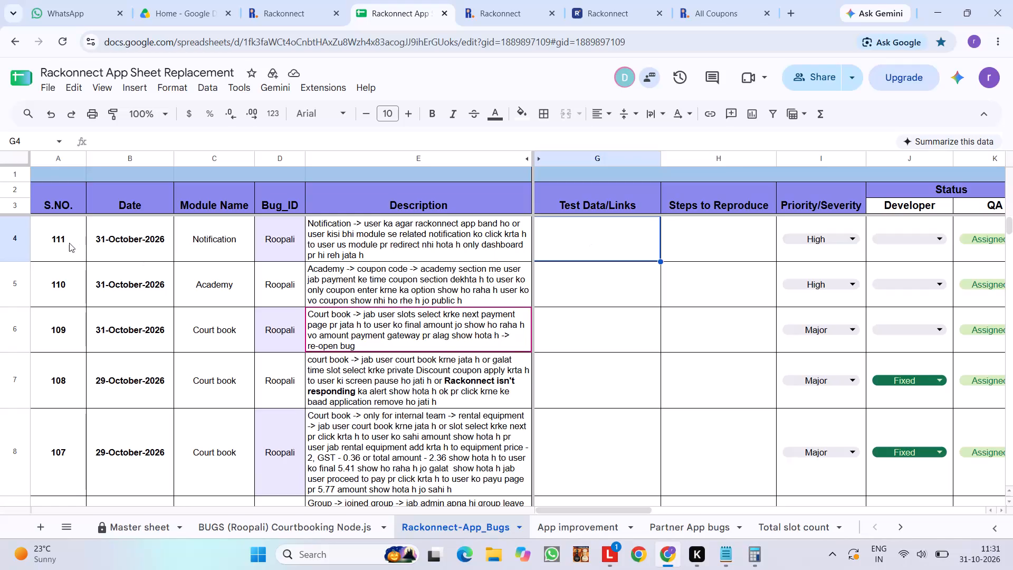
Insert a row above bug 111 and enter 112 as its S.NO.
{"action": "left_click", "coordinate": [0, 247]}
{"action": "right_click", "coordinate": [0, 247]}
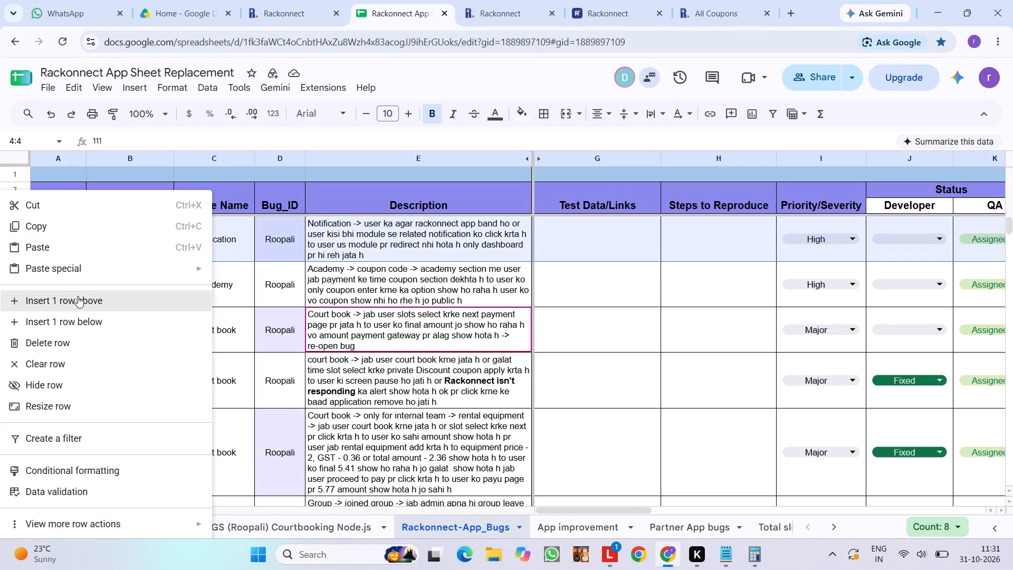
{"action": "left_click", "coordinate": [78, 296]}
{"action": "left_click", "coordinate": [65, 254]}
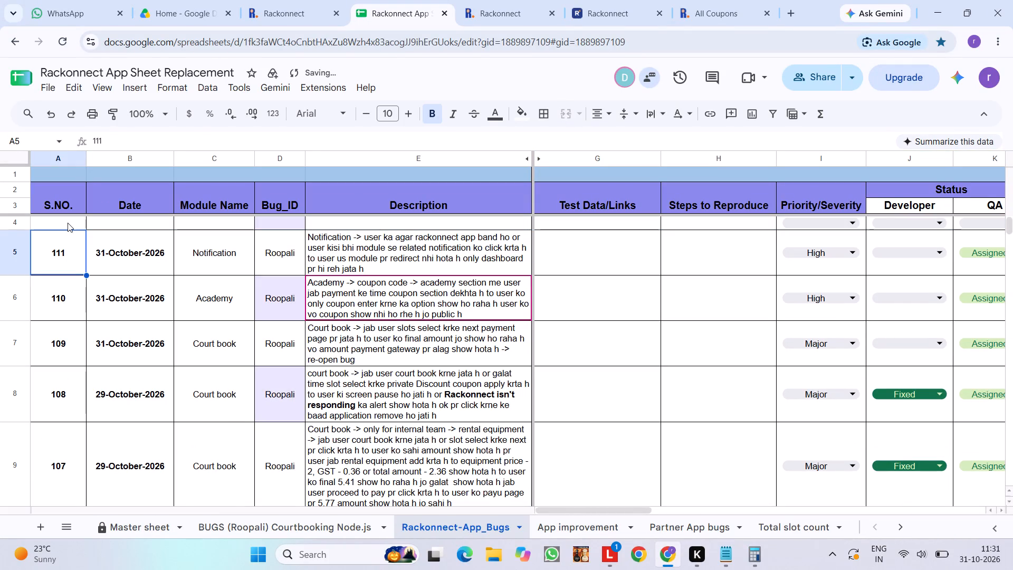
{"action": "left_click", "coordinate": [68, 223]}
{"action": "type", "text": "112"}
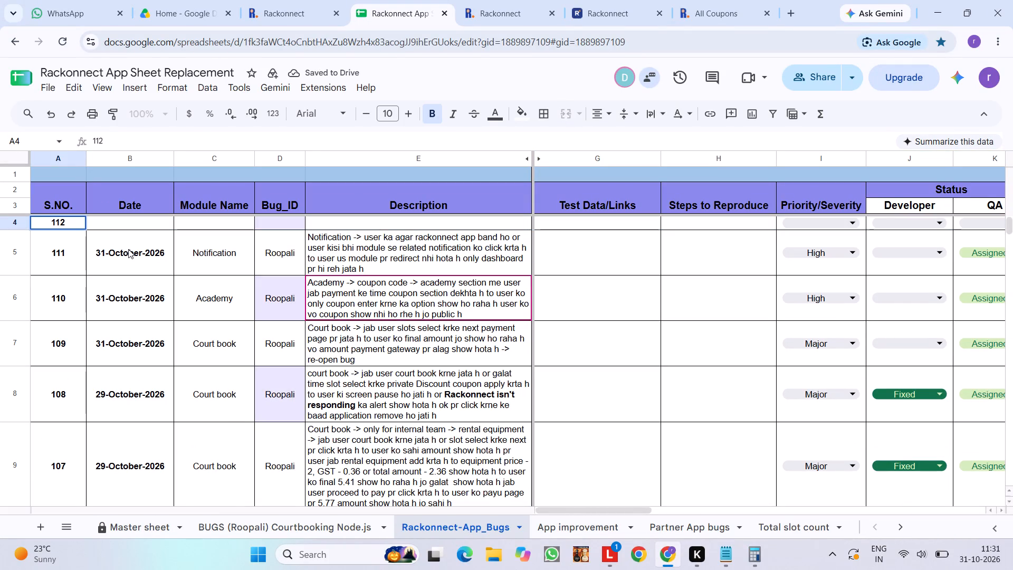
Copy bug 111's date, 31-October-2026, into the Date cell of bug 112.
{"action": "left_click", "coordinate": [129, 249]}
{"action": "key", "text": "ctrl+c"}
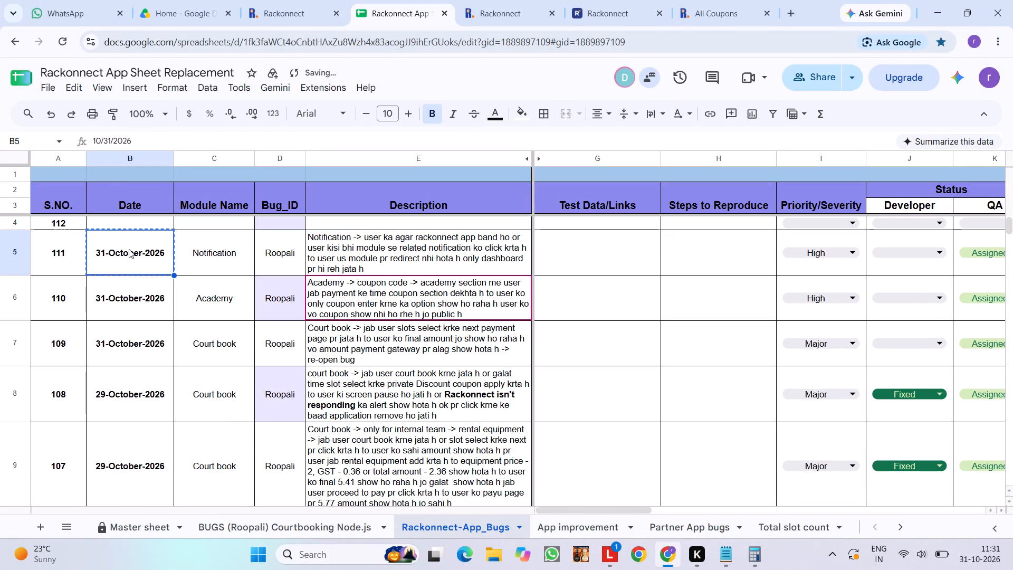
{"action": "left_click", "coordinate": [129, 221]}
{"action": "key", "text": "ctrl+v"}
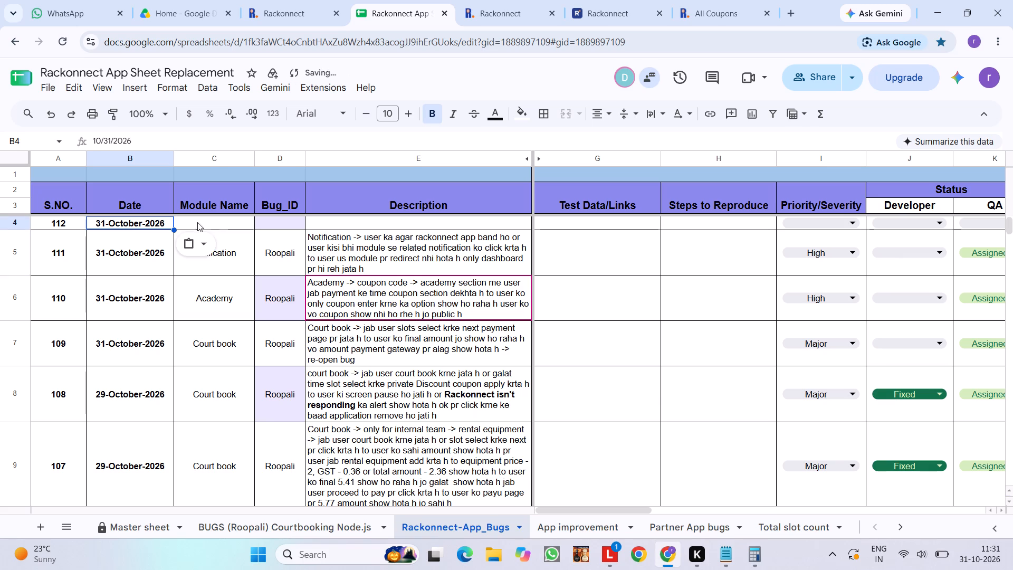
Enter "Match (notification)" as bug 112's Module Name.
{"action": "left_click", "coordinate": [208, 222]}
{"action": "type", "text": "No"}
{"action": "key", "text": "BackSpace"}
{"action": "key", "text": "BackSpace"}
{"action": "key", "text": "BackSpace"}
{"action": "key", "text": "BackSpace"}
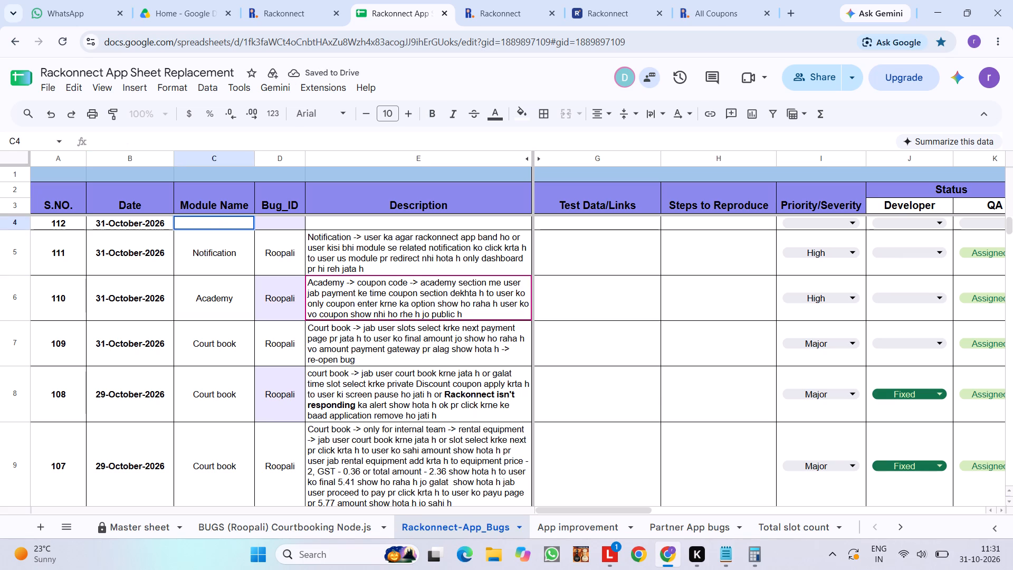
{"action": "type", "text": "Match"}
{"action": "key", "text": "space"}
{"action": "key", "text": "shift+parenleft"}
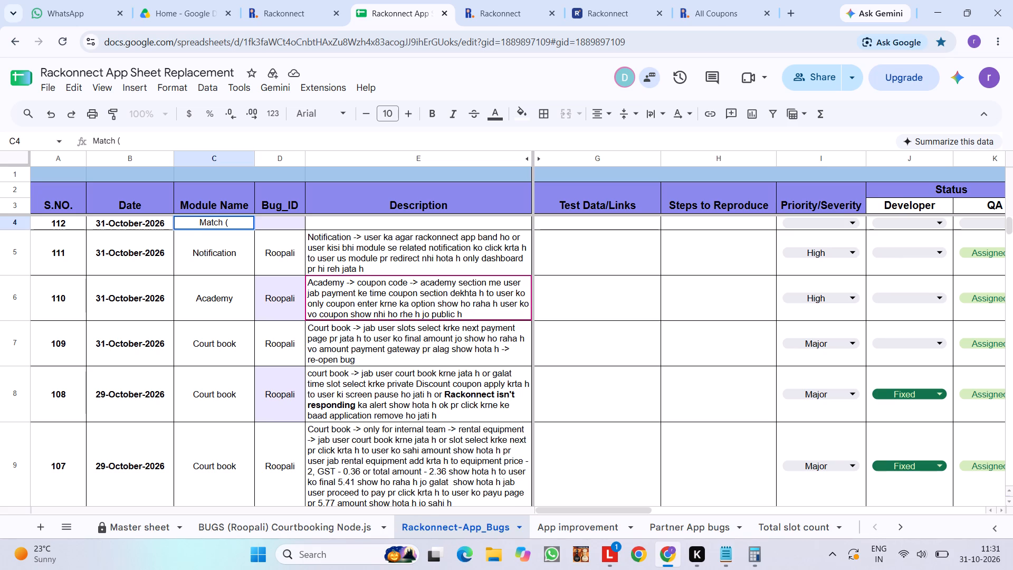
{"action": "type", "text": "notification"}
{"action": "key", "text": "space"}
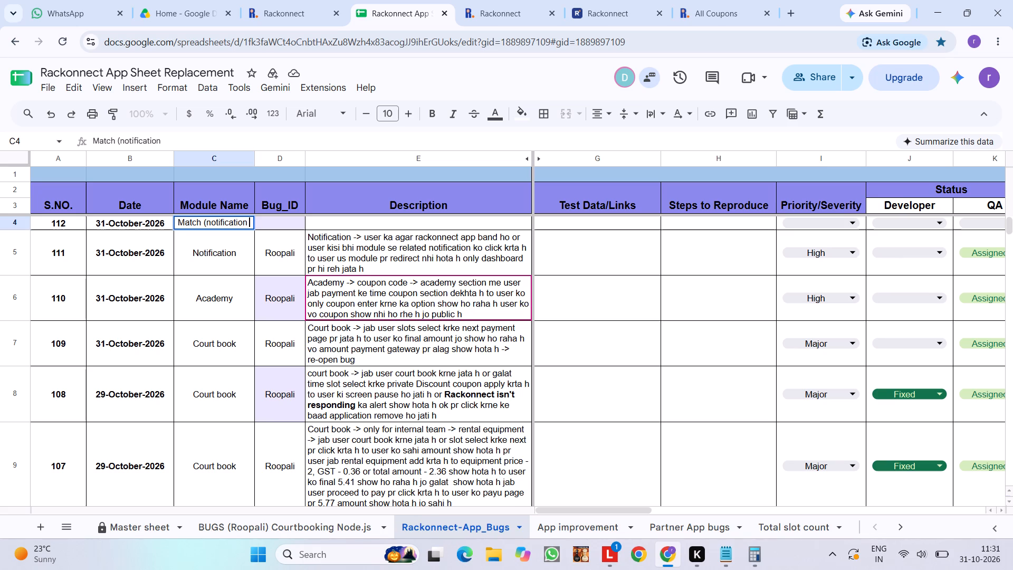
{"action": "key", "text": "BackSpace"}
{"action": "key", "text": "shift+parenright"}
{"action": "key", "text": "Return"}
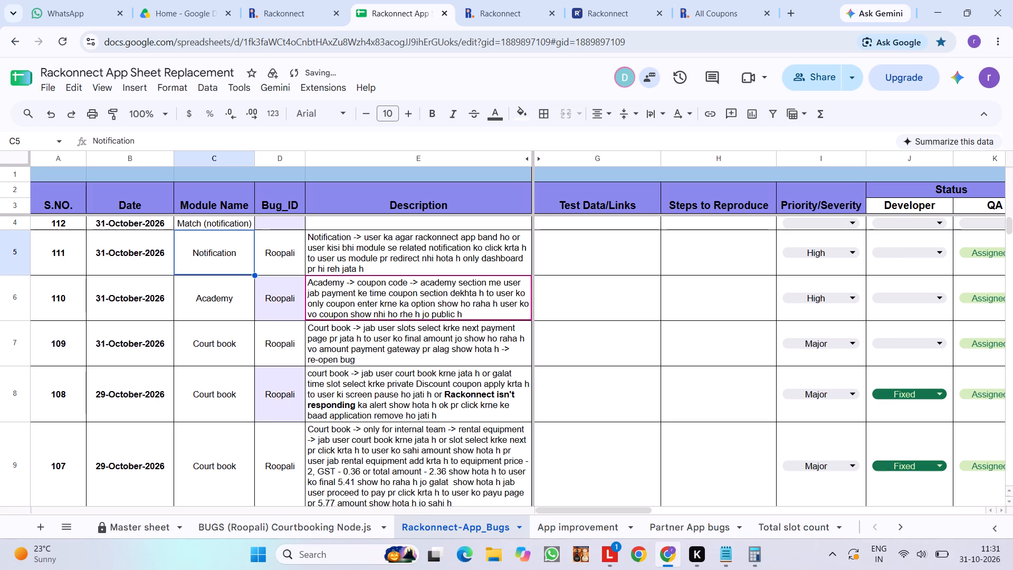
Capitalise the N in bug 112's module name and put "(Notification)" on its own line below "Match".
{"action": "double_click", "coordinate": [217, 218]}
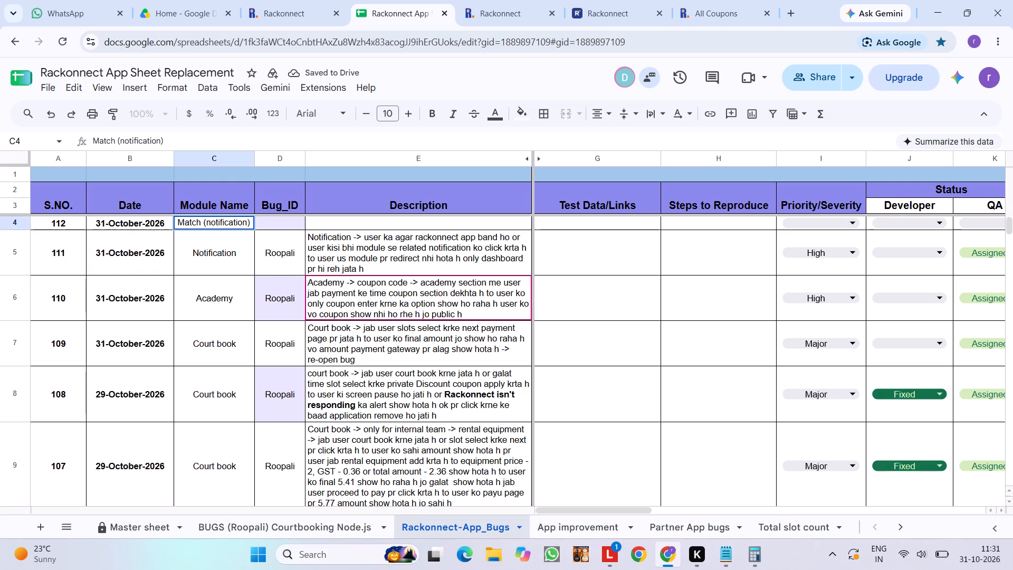
{"action": "left_click", "coordinate": [209, 222]}
{"action": "key", "text": "BackSpace"}
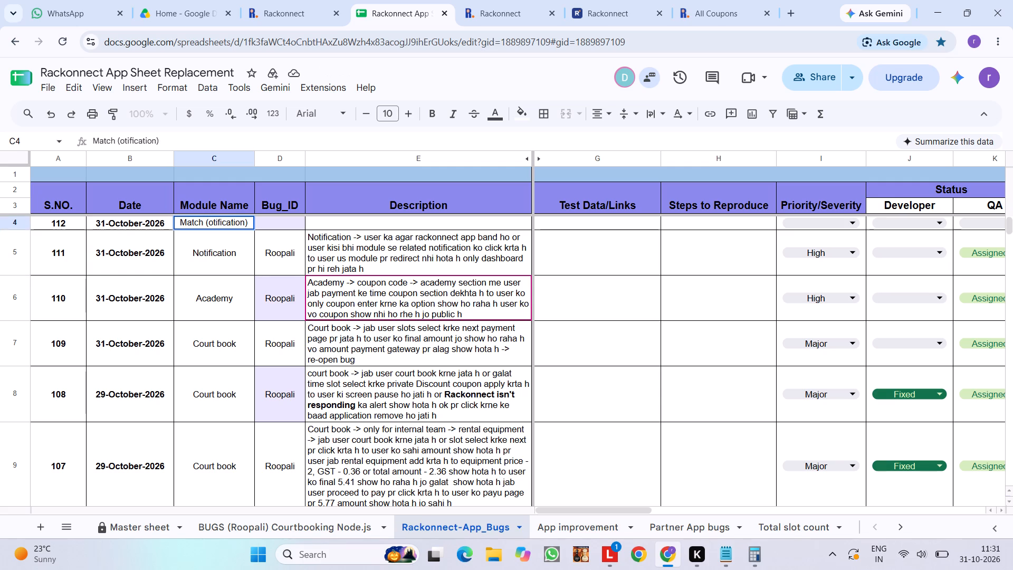
{"action": "key", "text": "shift+n"}
{"action": "key", "text": "Left"}
{"action": "key", "text": "Left"}
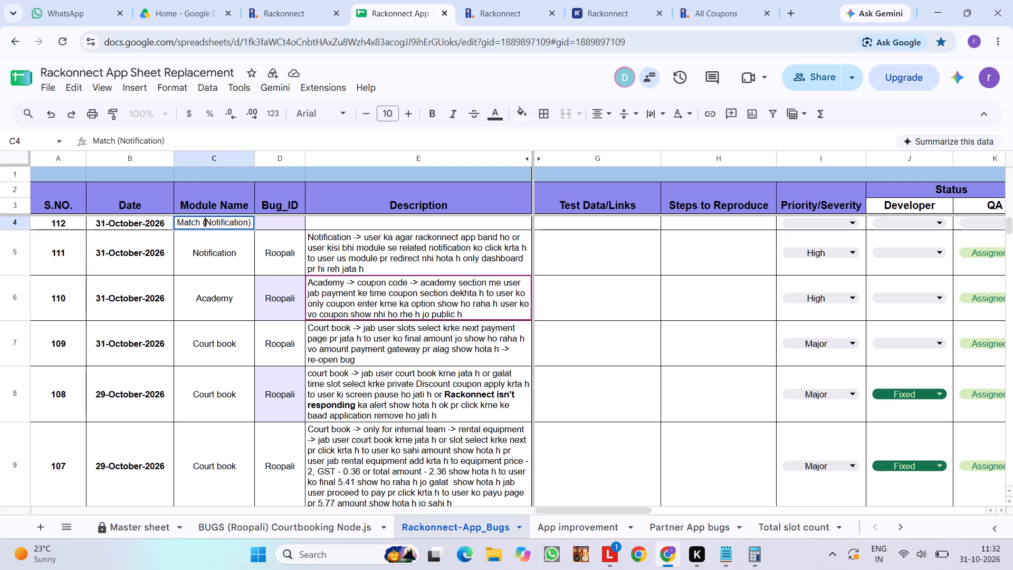
{"action": "key", "text": "ctrl+Return"}
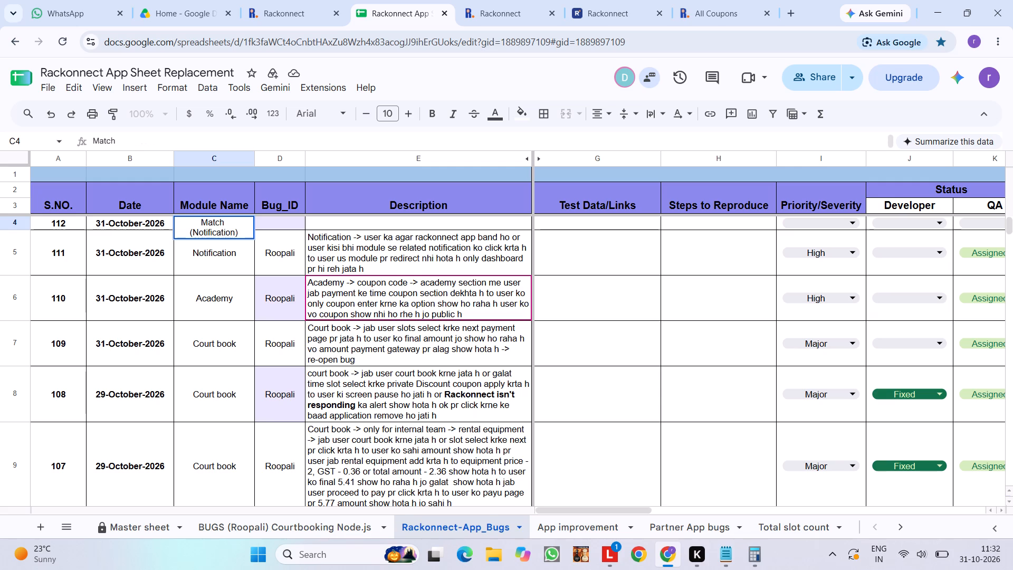
Start bug 112's Description with "Match start notification -> user".
{"action": "left_click", "coordinate": [412, 225]}
{"action": "double_click", "coordinate": [412, 223]}
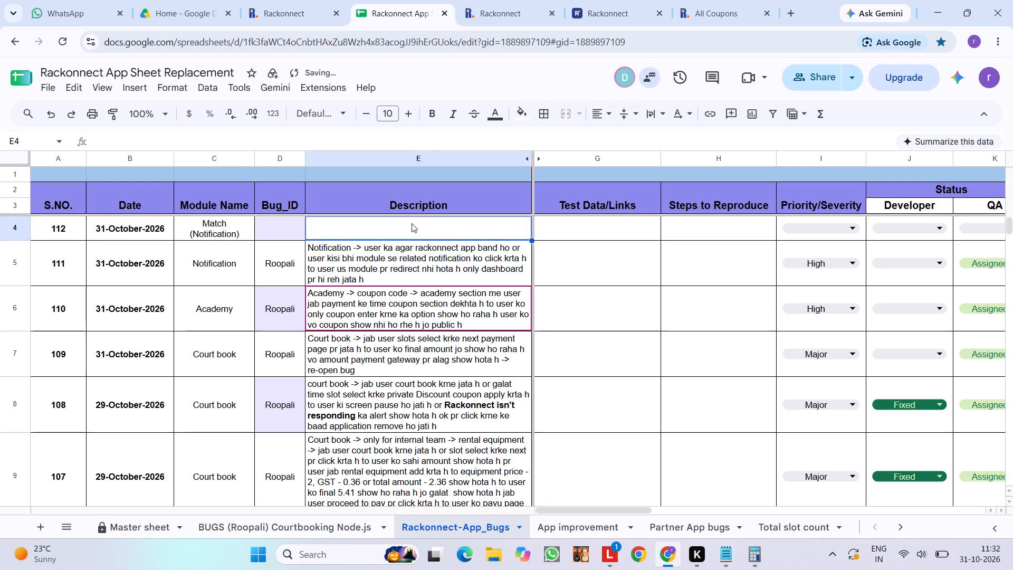
{"action": "type", "text": "User"}
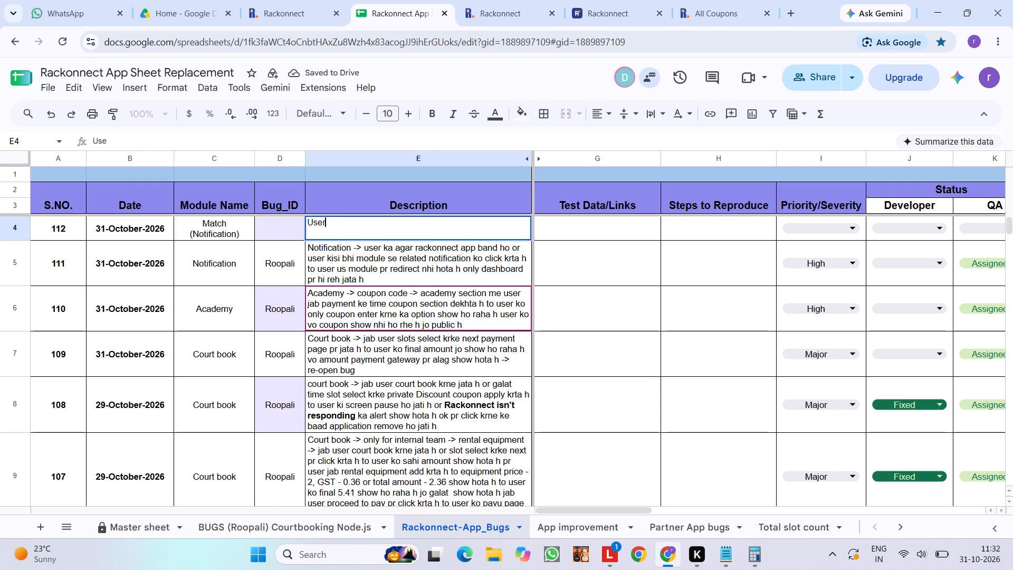
{"action": "key", "text": "space"}
{"action": "key", "text": "BackSpace"}
{"action": "key", "text": "BackSpace"}
{"action": "key", "text": "BackSpace"}
{"action": "key", "text": "BackSpace"}
{"action": "key", "text": "BackSpace"}
{"action": "type", "text": "Match"}
{"action": "key", "text": "space"}
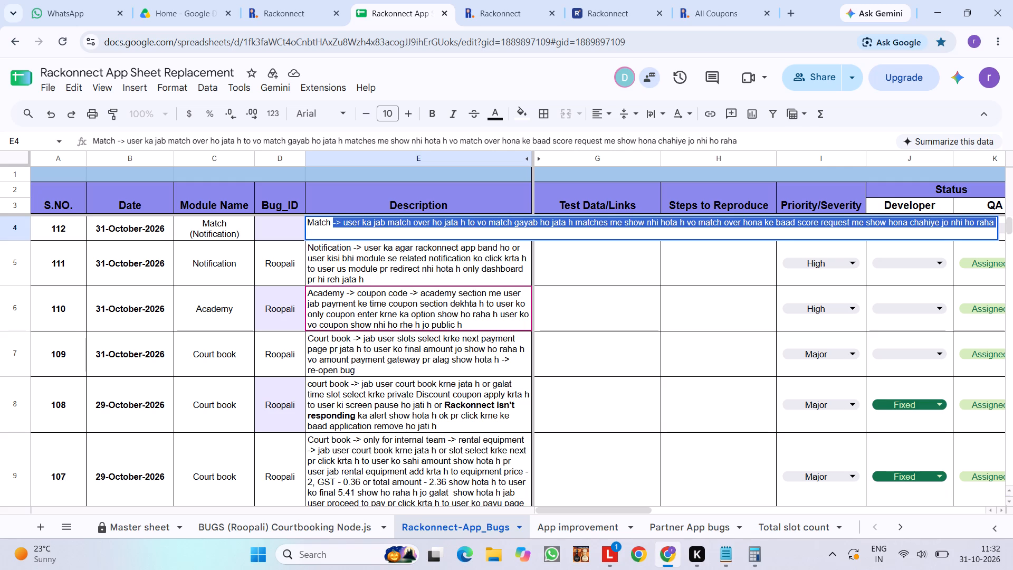
{"action": "type", "text": "star"}
{"action": "type", "text": "t"}
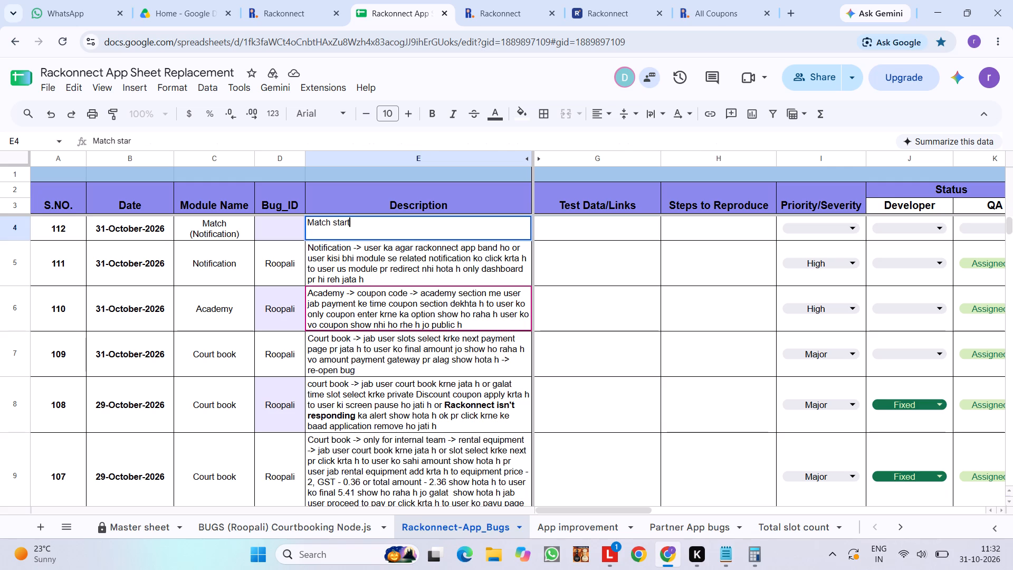
{"action": "key", "text": "space"}
{"action": "type", "text": "notification -> user"}
{"action": "key", "text": "space"}
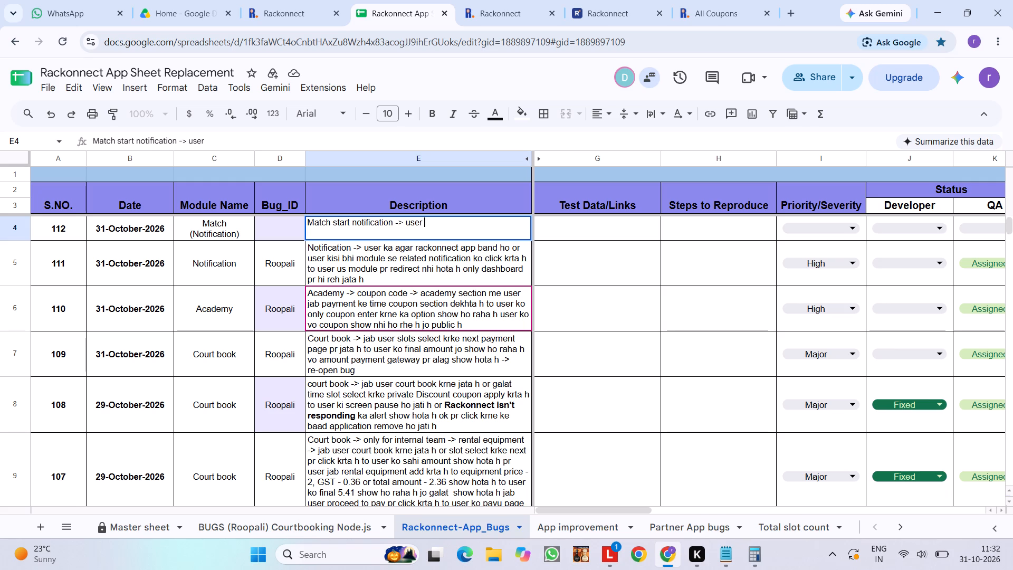
Continue bug 112's description with "ka jab match start ho jata h to user ko match start se related koi notification nhi aati h".
{"action": "type", "text": "ka jab match start ho jata h t"}
{"action": "key", "text": "space"}
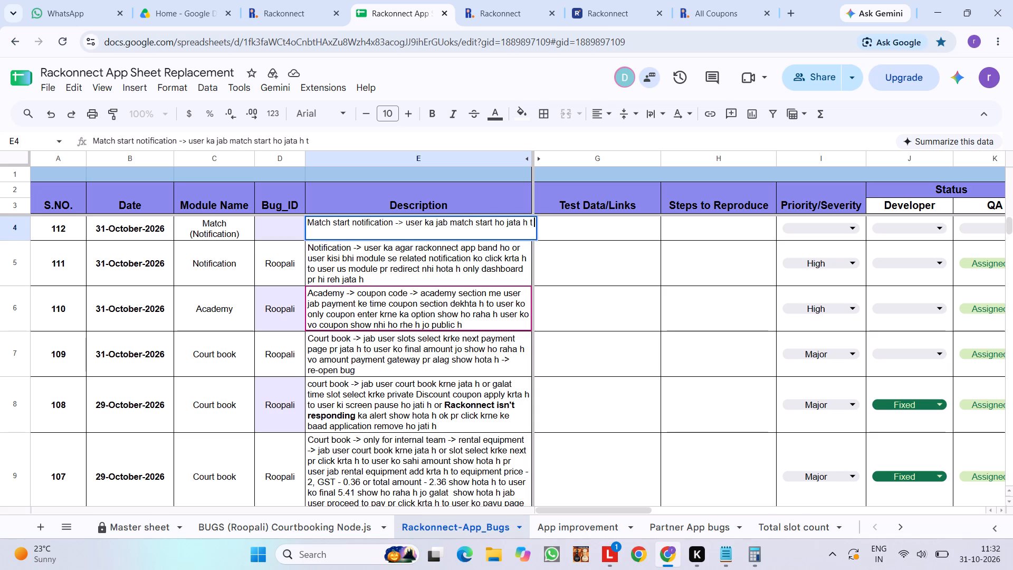
{"action": "key", "text": "BackSpace"}
{"action": "key", "text": "BackSpace"}
{"action": "type", "text": "to user ko"}
{"action": "key", "text": "space"}
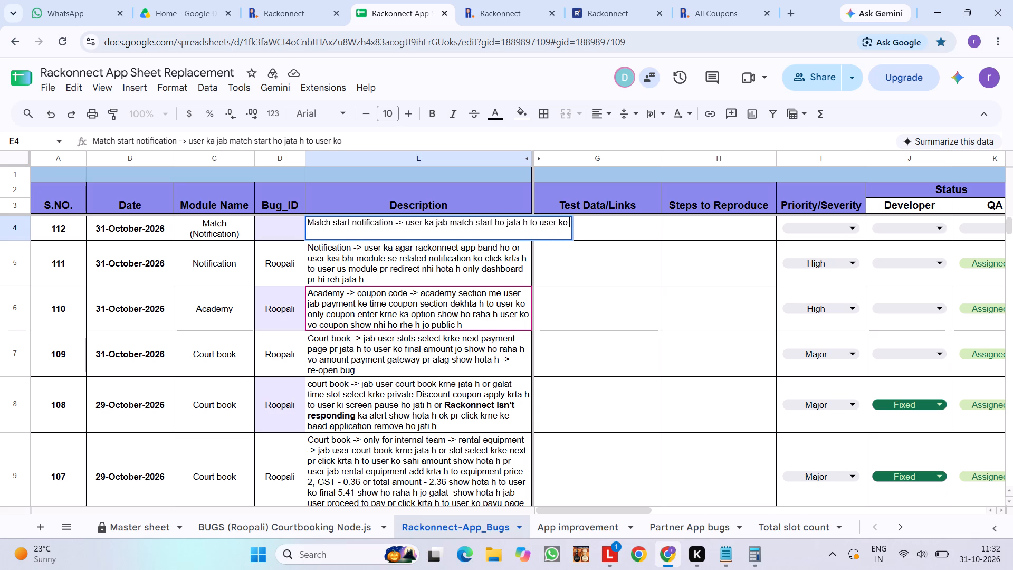
{"action": "type", "text": "match start se related koi"}
{"action": "key", "text": "space"}
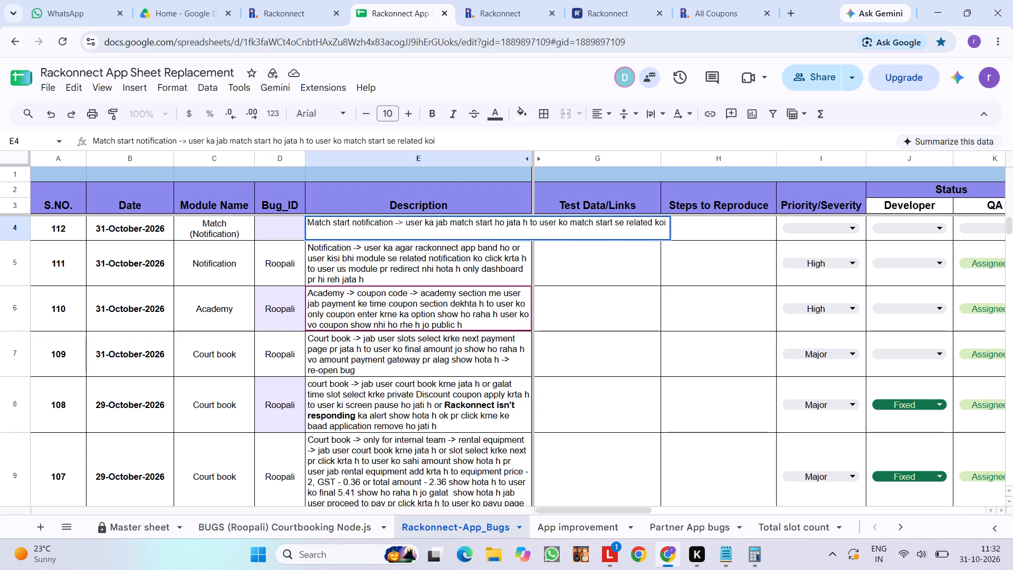
{"action": "type", "text": "notification nhi hoti h"}
{"action": "key", "text": "BackSpace"}
{"action": "key", "text": "BackSpace"}
{"action": "key", "text": "BackSpace"}
{"action": "key", "text": "BackSpace"}
{"action": "key", "text": "BackSpace"}
{"action": "key", "text": "BackSpace"}
{"action": "type", "text": "aati h"}
{"action": "key", "text": "space"}
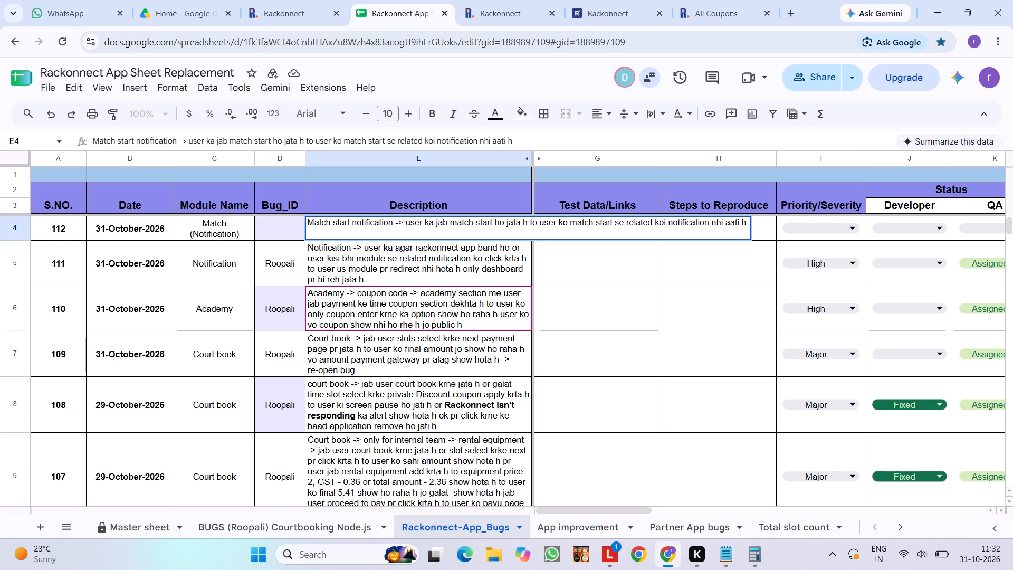
Finish bug 112's description with "user ko match end hone ki notification aati h pr start ki nhi" and commit the cell.
{"action": "type", "text": "user ko"}
{"action": "key", "text": "space"}
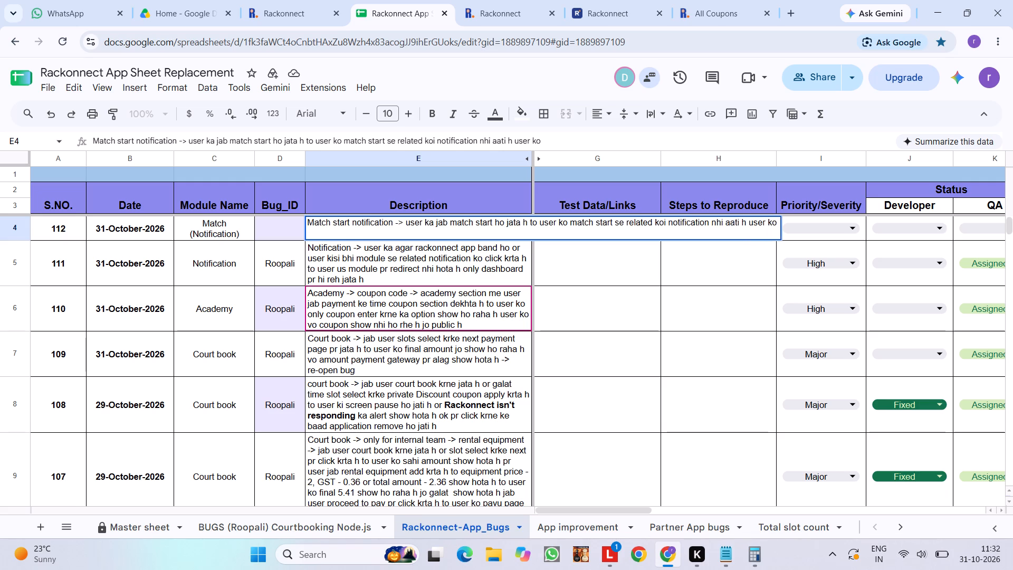
{"action": "type", "text": "match ed"}
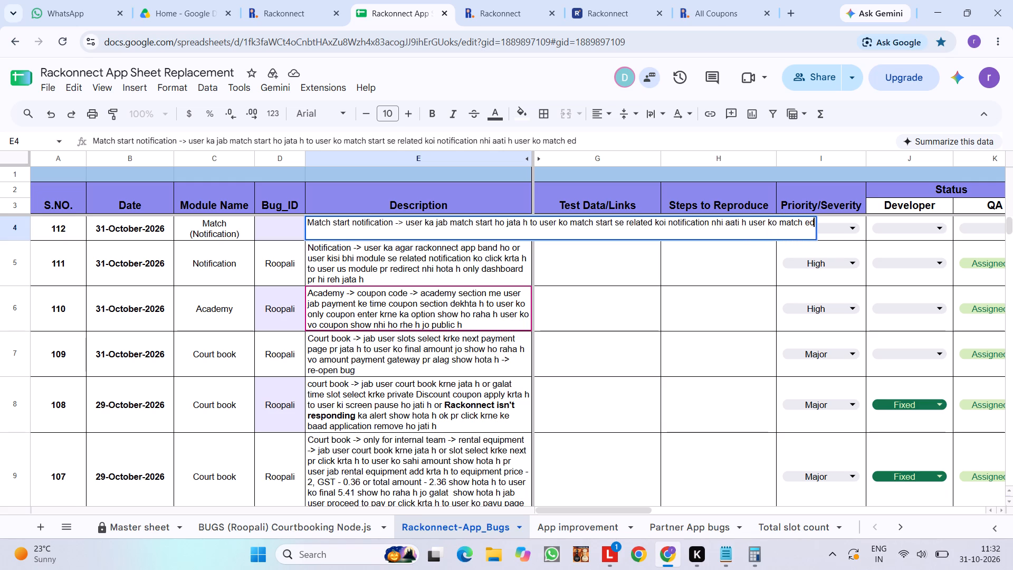
{"action": "key", "text": "BackSpace"}
{"action": "type", "text": "nd hot"}
{"action": "key", "text": "BackSpace"}
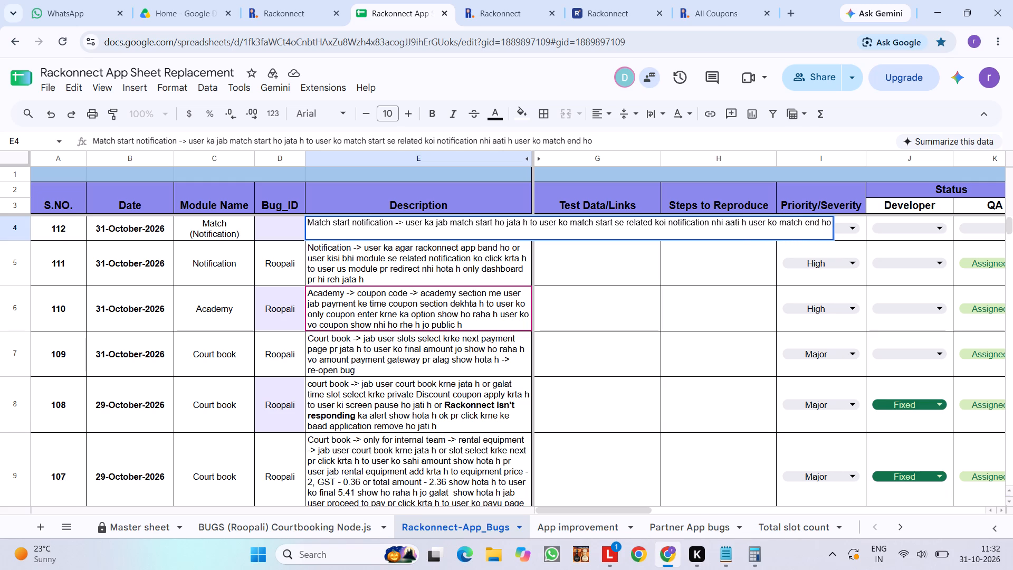
{"action": "type", "text": "ne ki"}
{"action": "key", "text": "space"}
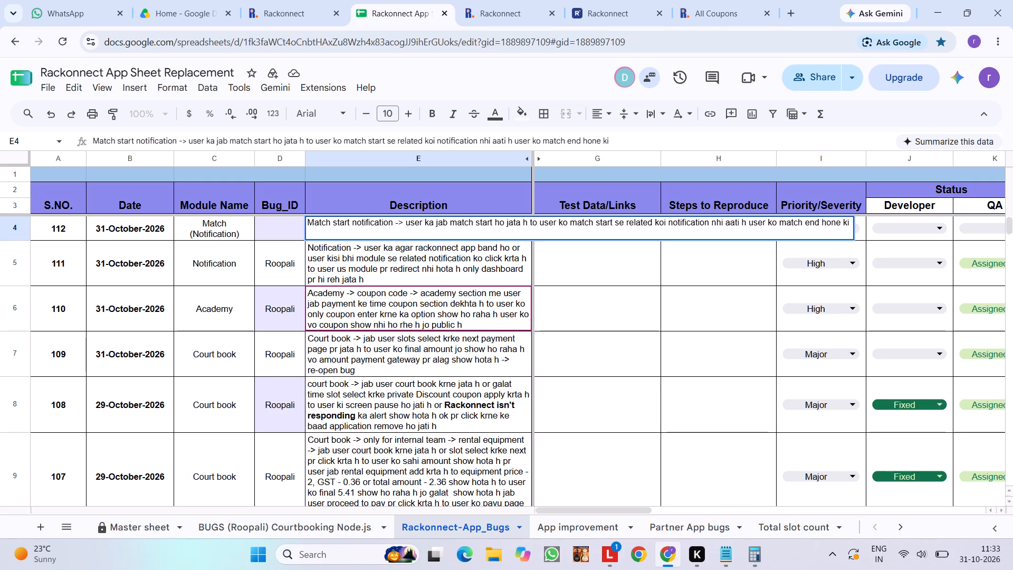
{"action": "type", "text": "notifi"}
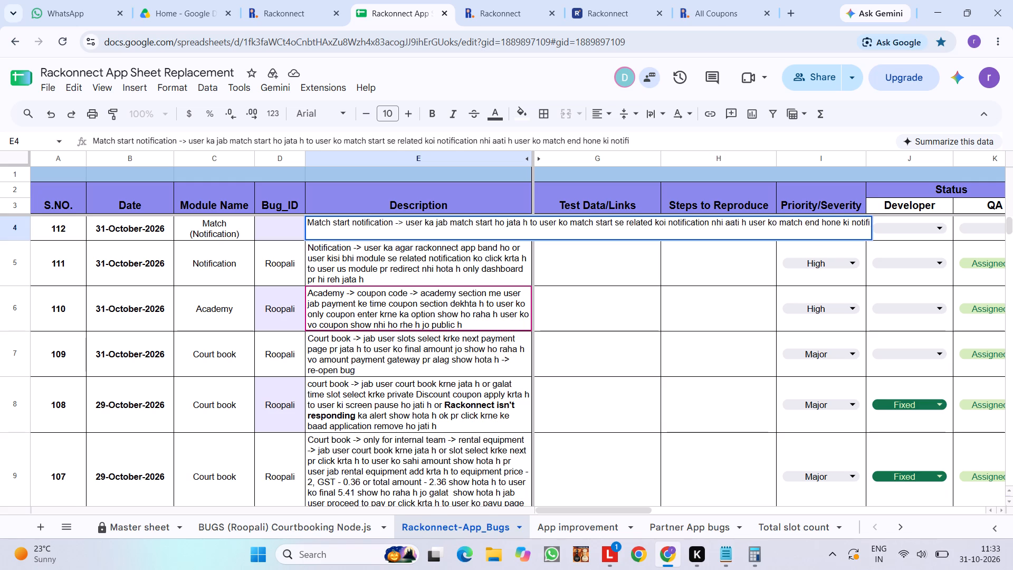
{"action": "type", "text": "cation s"}
{"action": "key", "text": "BackSpace"}
{"action": "type", "text": "aati hj"}
{"action": "key", "text": "space"}
{"action": "key", "text": "BackSpace"}
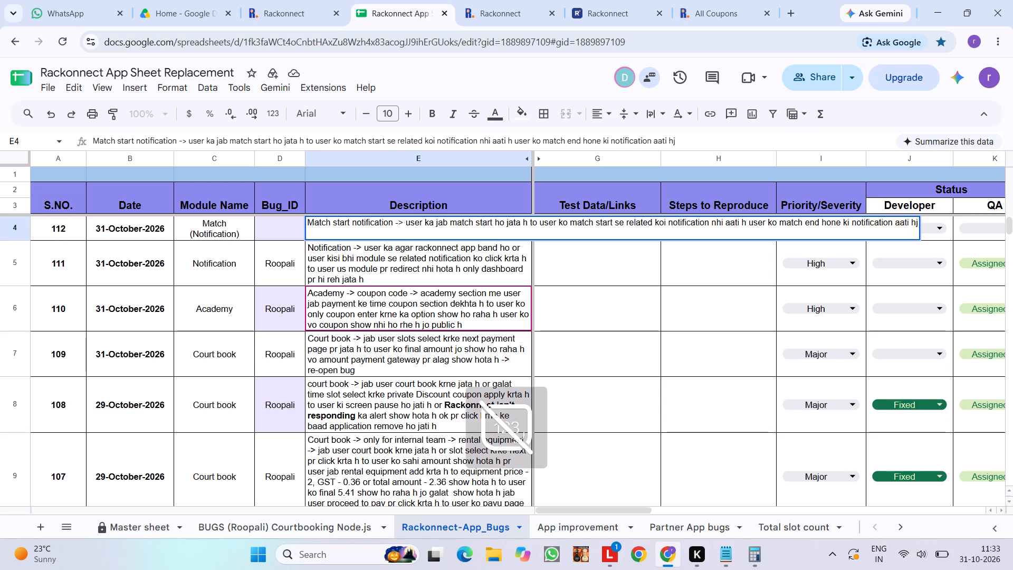
{"action": "key", "text": "BackSpace"}
{"action": "key", "text": "space"}
{"action": "type", "text": "pr"}
{"action": "key", "text": "space"}
{"action": "key", "text": "s"}
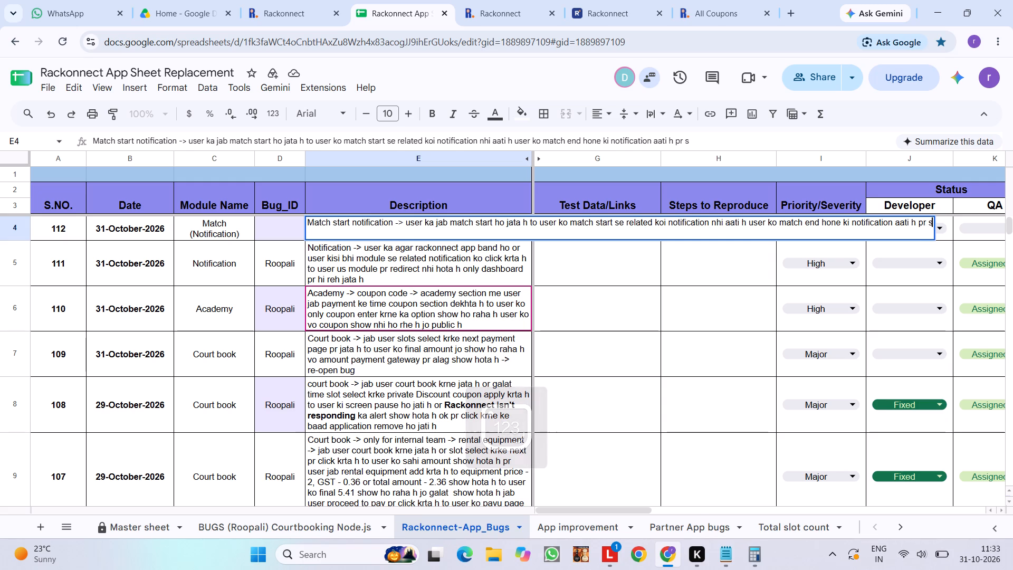
{"action": "type", "text": "tart ki nhi"}
{"action": "key", "text": "space"}
{"action": "key", "text": "Return"}
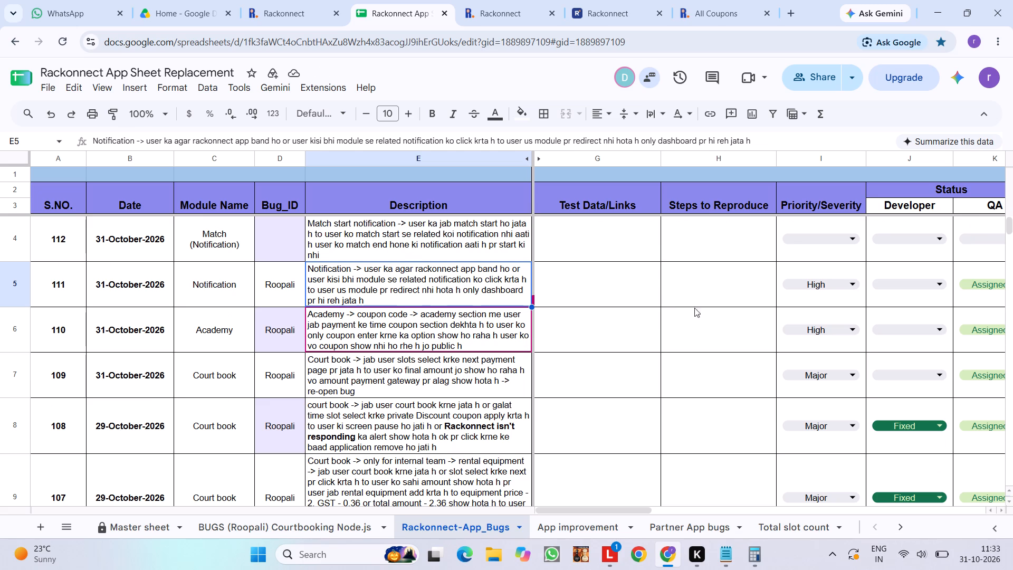
Set bug 112's Priority/Severity to High.
{"action": "left_click", "coordinate": [848, 236]}
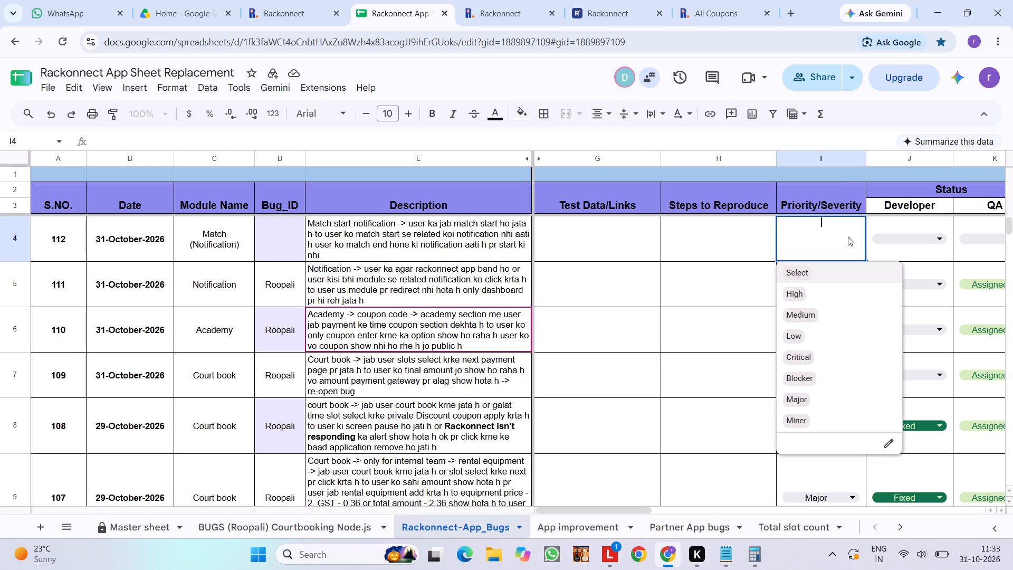
{"action": "left_click", "coordinate": [826, 293]}
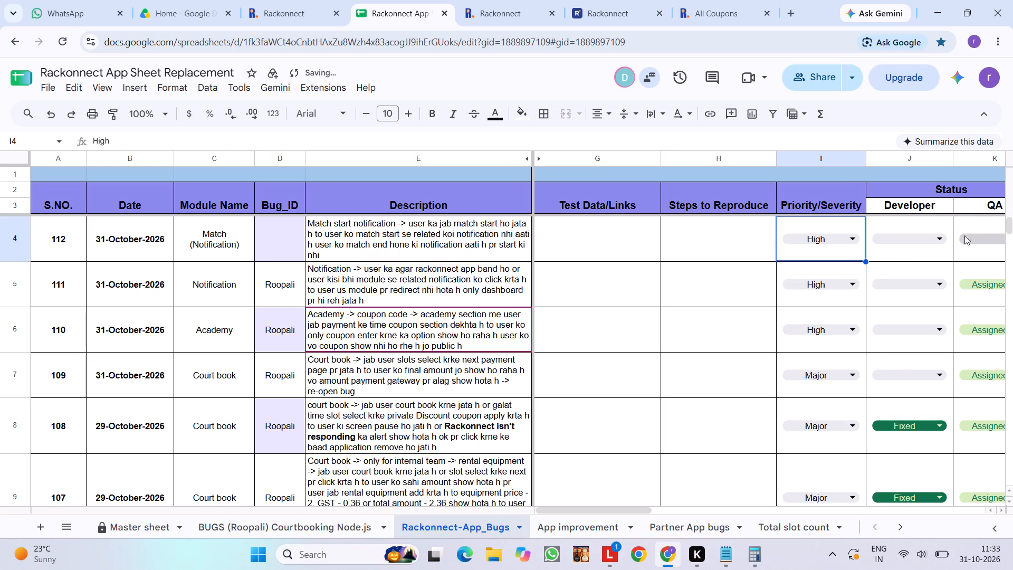
{"action": "left_click", "coordinate": [845, 243]}
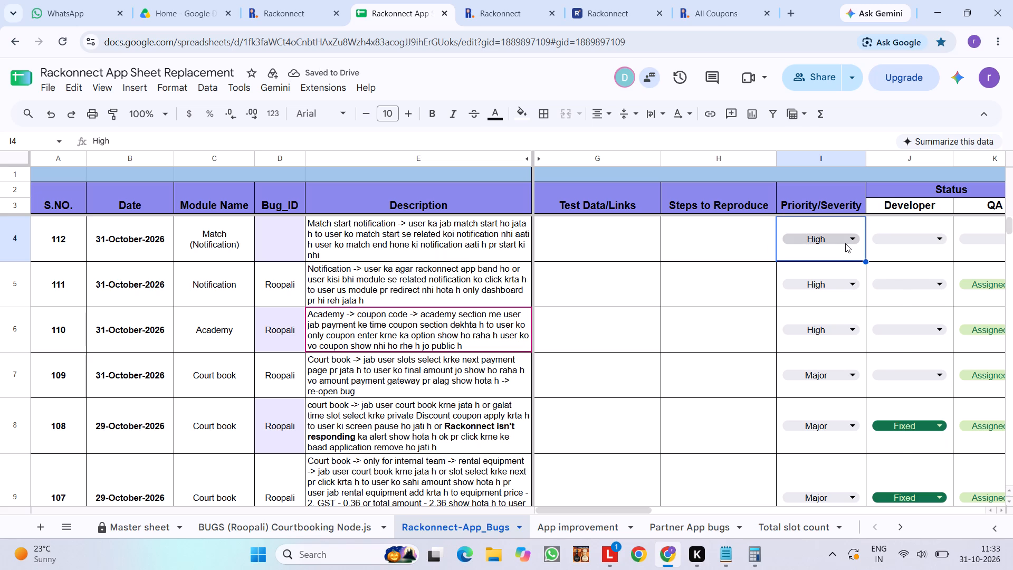
Set bug 112's Priority/Severity to Medium.
{"action": "left_click", "coordinate": [841, 316]}
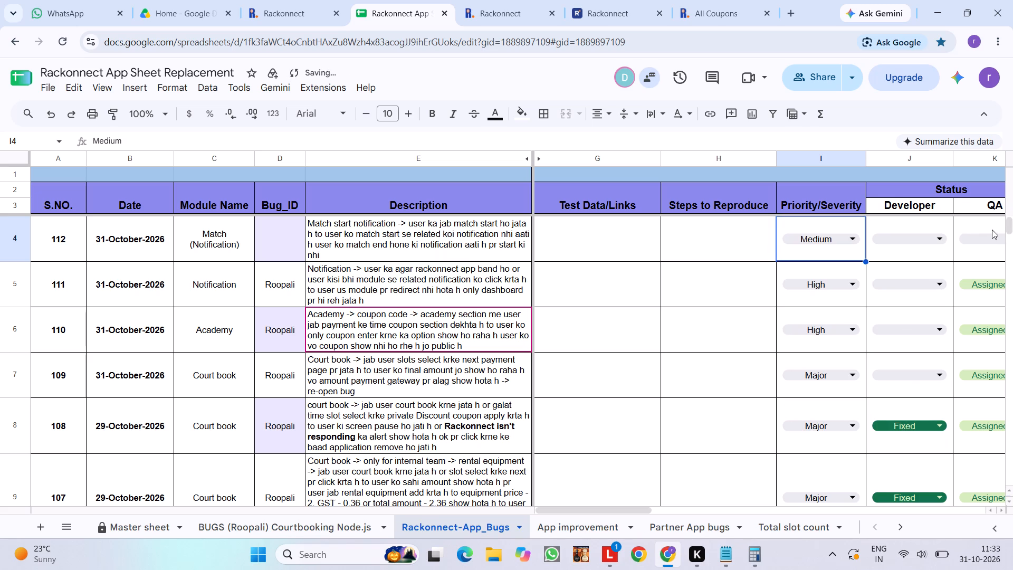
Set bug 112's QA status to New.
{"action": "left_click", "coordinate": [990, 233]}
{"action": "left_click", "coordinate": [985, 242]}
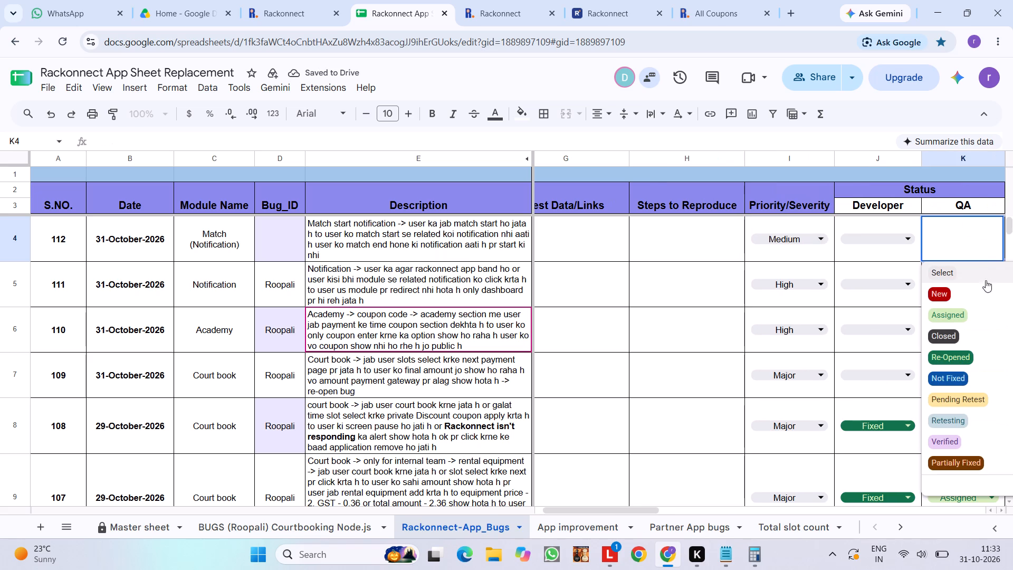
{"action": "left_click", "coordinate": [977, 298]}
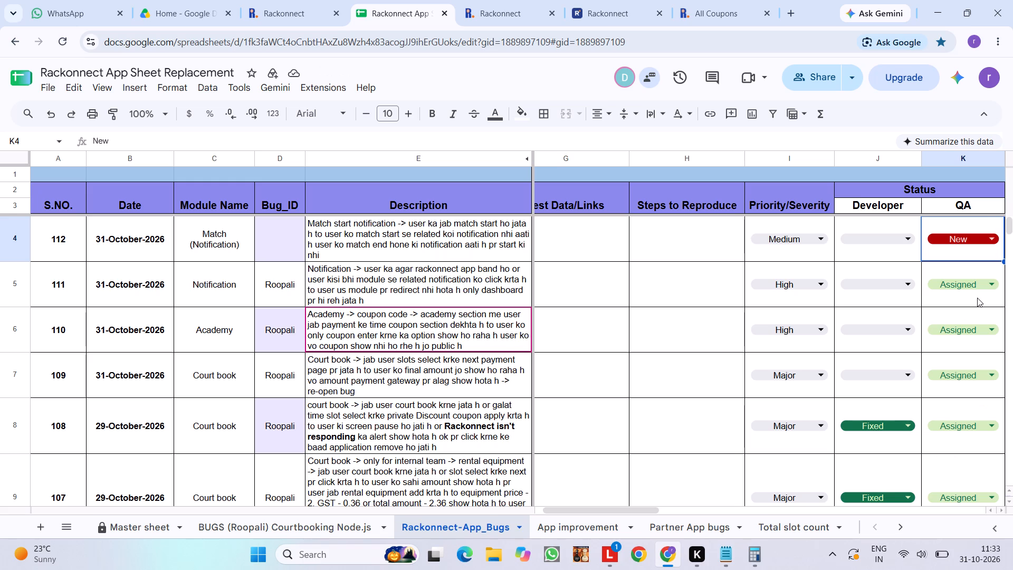
Set bug 112's QA status to Assigned.
{"action": "left_click", "coordinate": [973, 240]}
{"action": "left_click", "coordinate": [958, 318]}
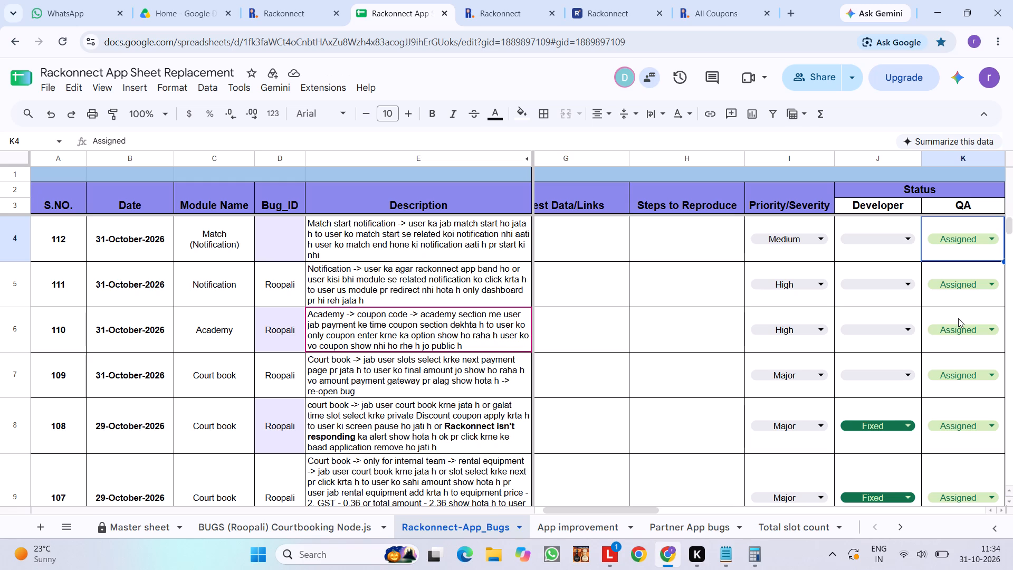
Copy the Bug_ID entry from bug 111 into bug 112's empty Bug_ID cell.
{"action": "scroll", "coordinate": [958, 318], "scroll_direction": "up", "scroll_amount": 1}
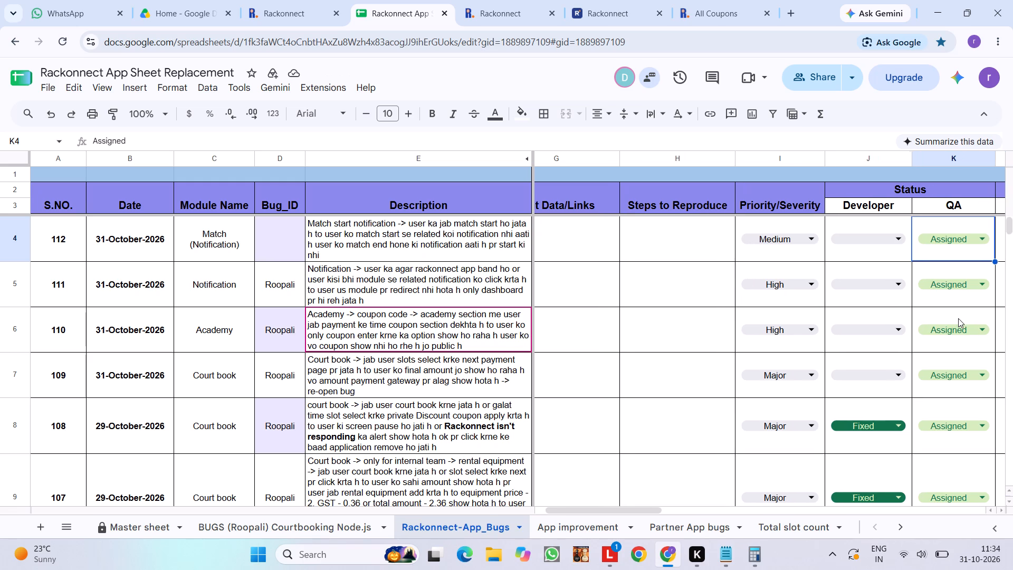
{"action": "left_click", "coordinate": [275, 275]}
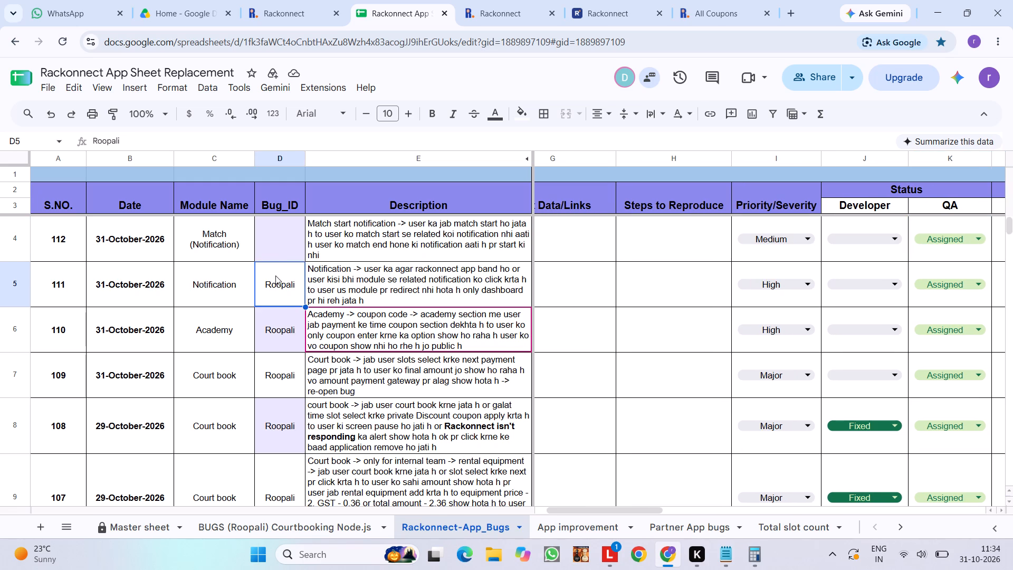
{"action": "key", "text": "ctrl+c"}
{"action": "left_click", "coordinate": [267, 247]}
{"action": "key", "text": "ctrl+v"}
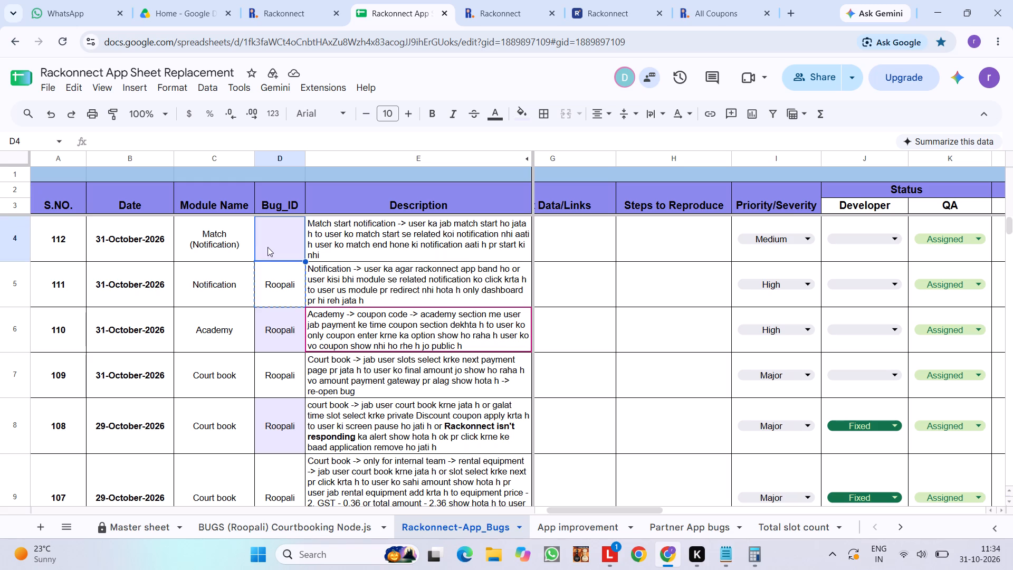
Set bug 112's Dev/Live value to Dev.
{"action": "left_click", "coordinate": [596, 241]}
{"action": "scroll", "coordinate": [596, 241], "scroll_direction": "up", "scroll_amount": 4}
{"action": "scroll", "coordinate": [596, 241], "scroll_direction": "left", "scroll_amount": 1}
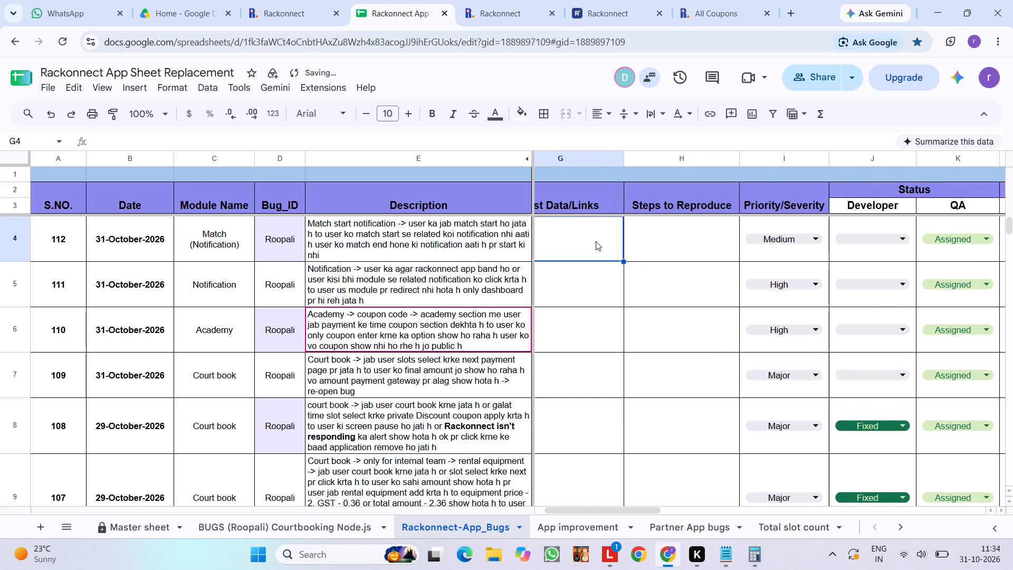
{"action": "scroll", "coordinate": [596, 241], "scroll_direction": "left", "scroll_amount": 3}
{"action": "scroll", "coordinate": [596, 241], "scroll_direction": "right", "scroll_amount": 6}
{"action": "scroll", "coordinate": [596, 241], "scroll_direction": "left", "scroll_amount": 3}
{"action": "scroll", "coordinate": [596, 241], "scroll_direction": "right", "scroll_amount": 1}
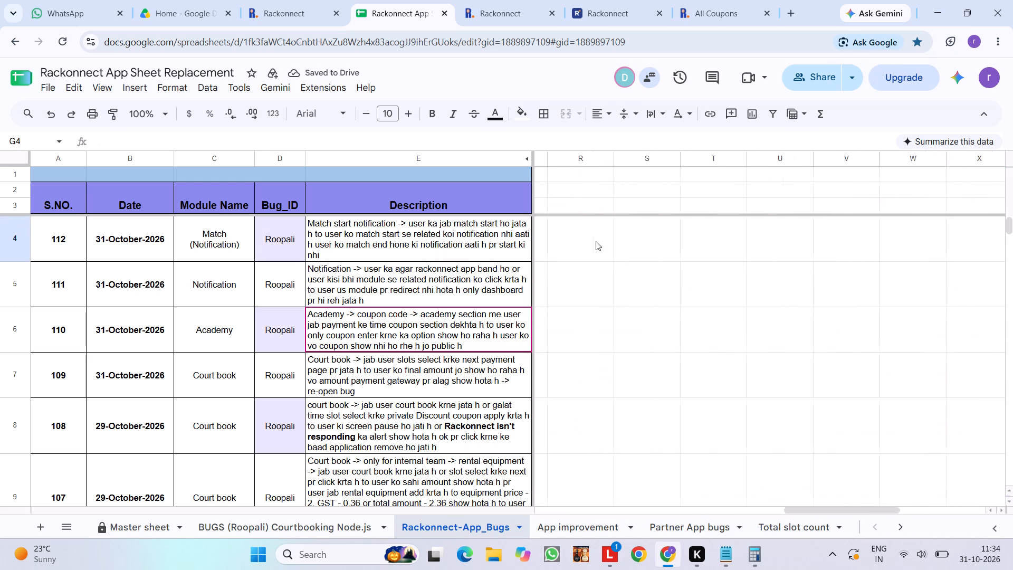
{"action": "scroll", "coordinate": [596, 241], "scroll_direction": "right", "scroll_amount": 1}
{"action": "scroll", "coordinate": [596, 241], "scroll_direction": "up", "scroll_amount": 1}
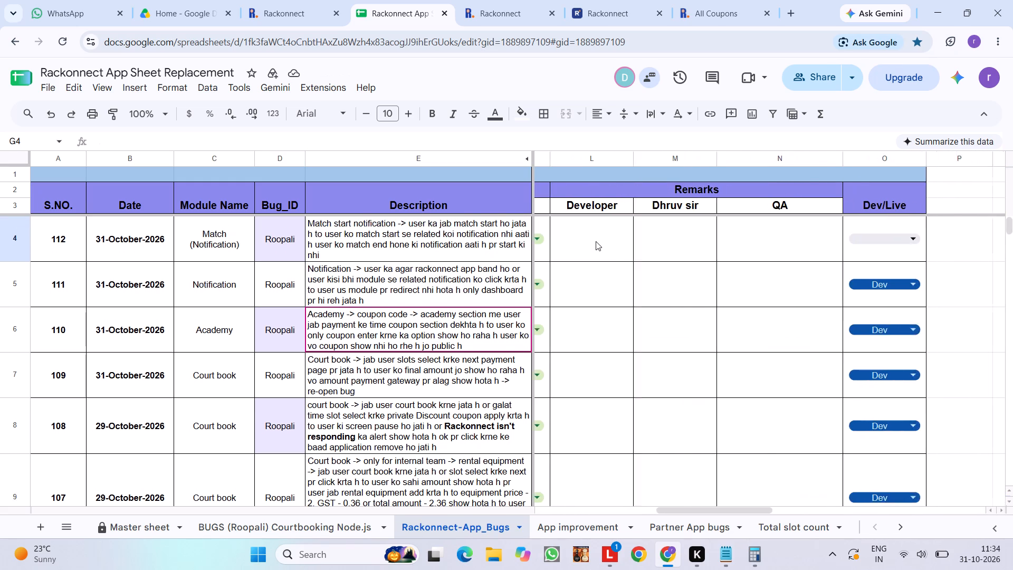
{"action": "scroll", "coordinate": [596, 241], "scroll_direction": "up", "scroll_amount": 1}
{"action": "left_click", "coordinate": [683, 241]}
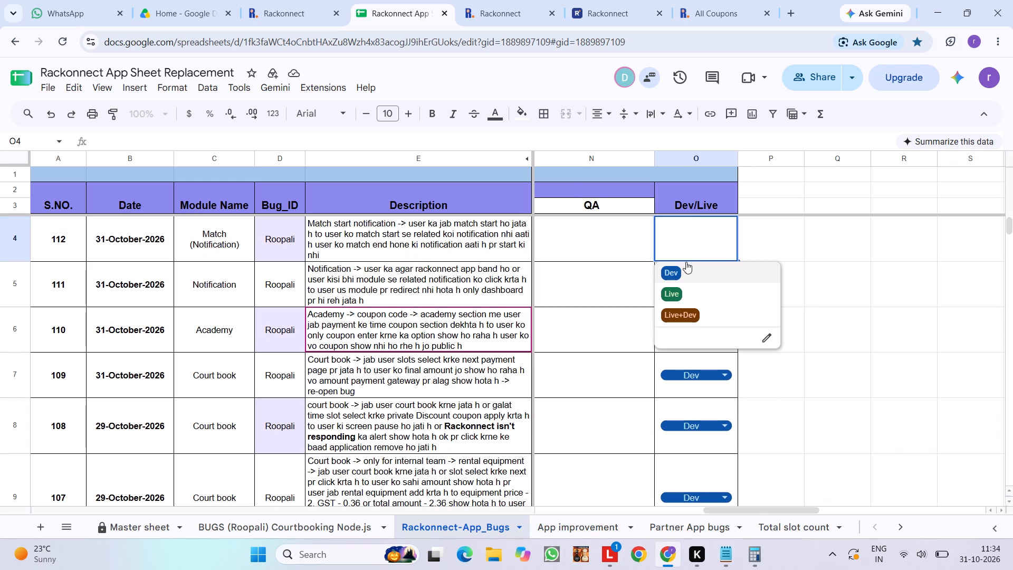
{"action": "left_click", "coordinate": [686, 262]}
Insert one empty row directly above bug 112.
{"action": "scroll", "coordinate": [686, 262], "scroll_direction": "right", "scroll_amount": 6}
{"action": "scroll", "coordinate": [350, 275], "scroll_direction": "right", "scroll_amount": 4}
{"action": "left_click", "coordinate": [16, 245]}
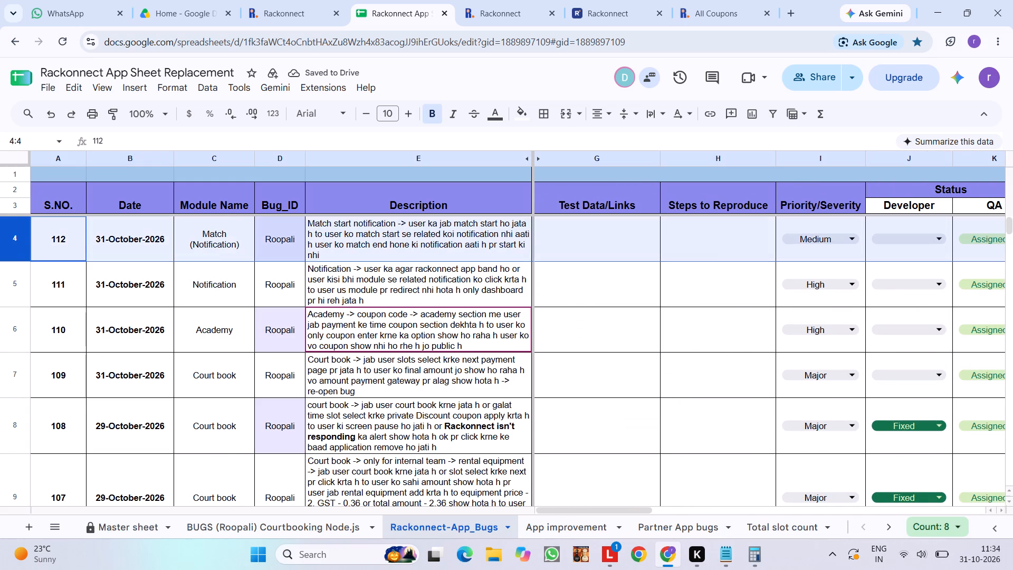
{"action": "right_click", "coordinate": [16, 245]}
{"action": "left_click", "coordinate": [81, 301]}
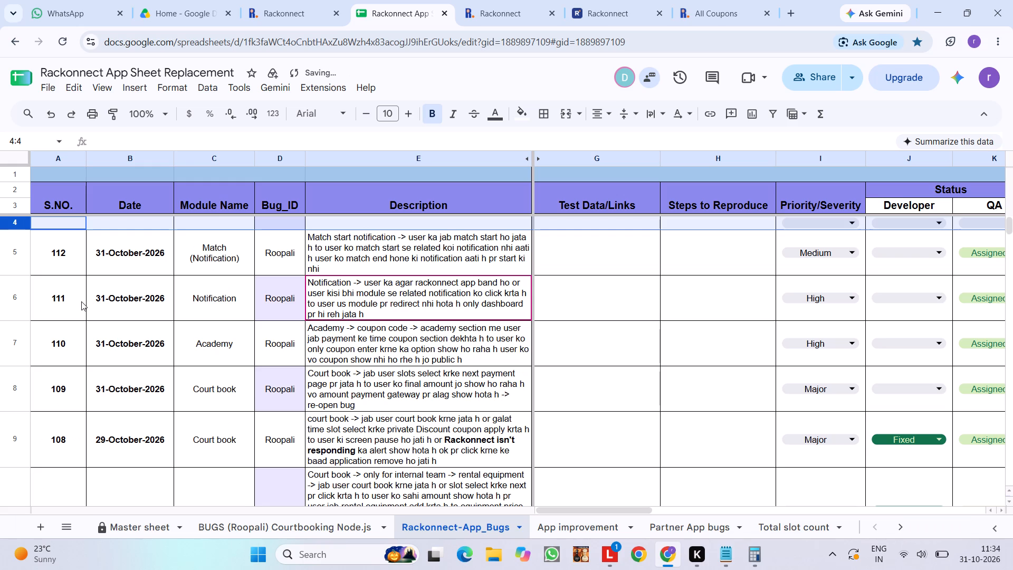
Insert two more empty rows above row 4, using the empty row and bug 112's row as the selection.
{"action": "left_click", "coordinate": [17, 239]}
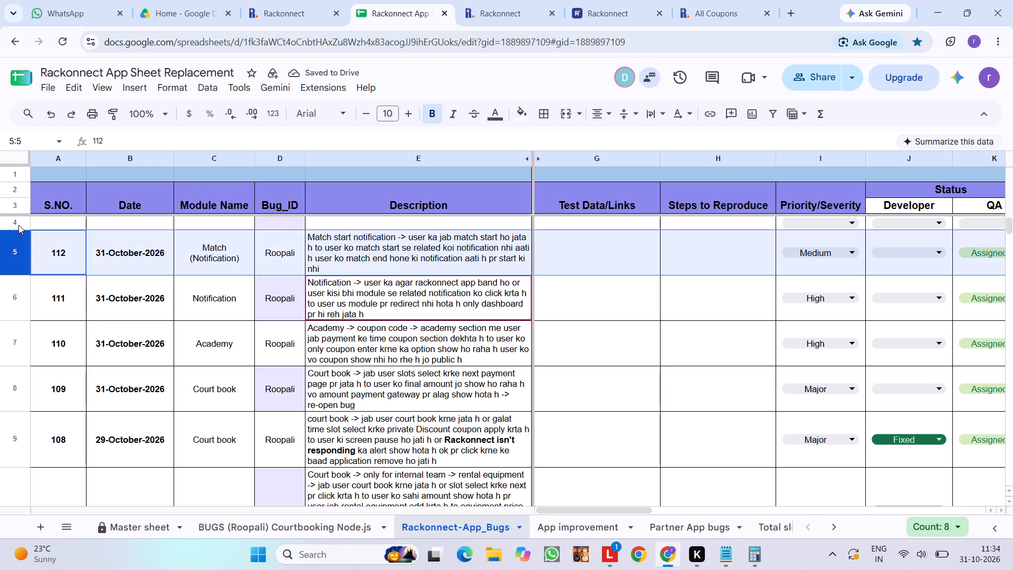
{"action": "left_click_drag", "start_coordinate": [18, 223], "coordinate": [19, 273]}
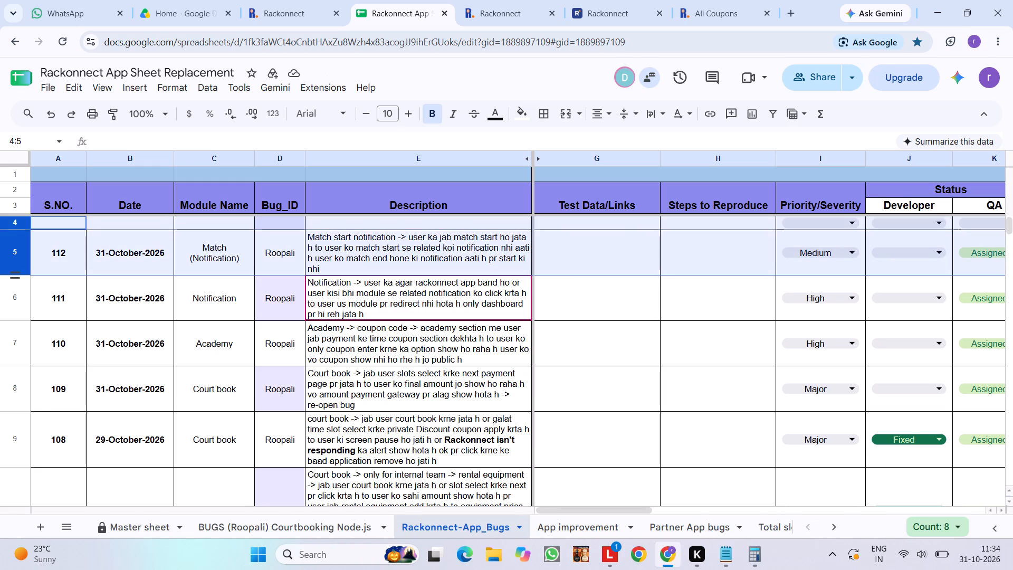
{"action": "right_click", "coordinate": [20, 263]}
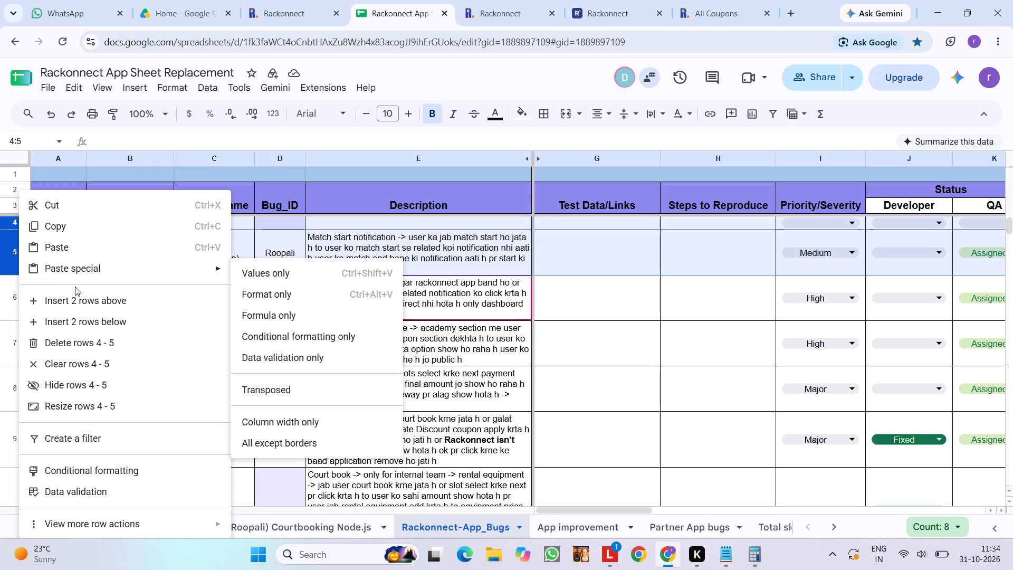
{"action": "left_click", "coordinate": [73, 302]}
Number the three new rows in S.NO. as 113, 114 and 115, going upward from the row above bug 112.
{"action": "left_click", "coordinate": [69, 256]}
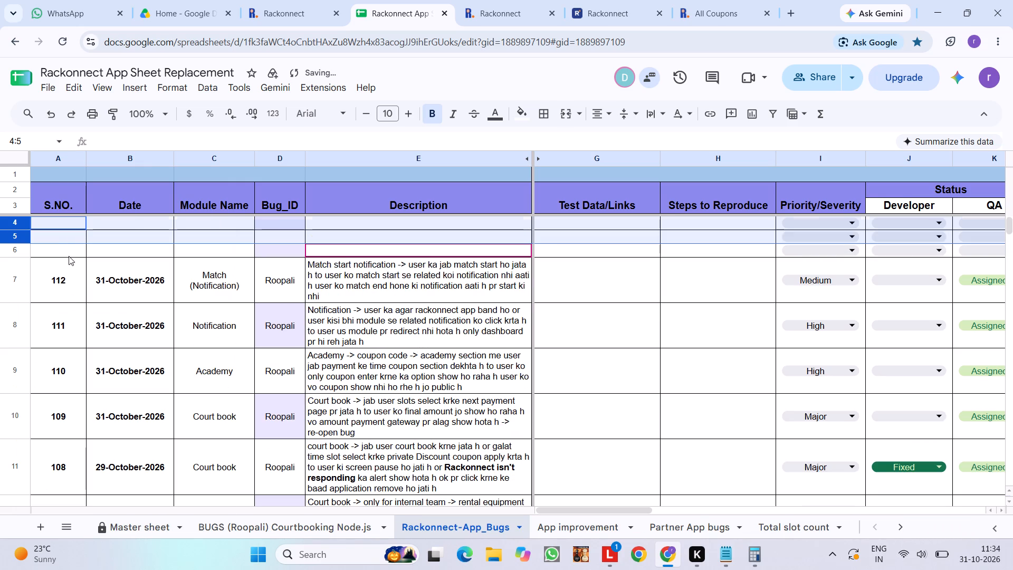
{"action": "type", "text": "13"}
{"action": "key", "text": "Up"}
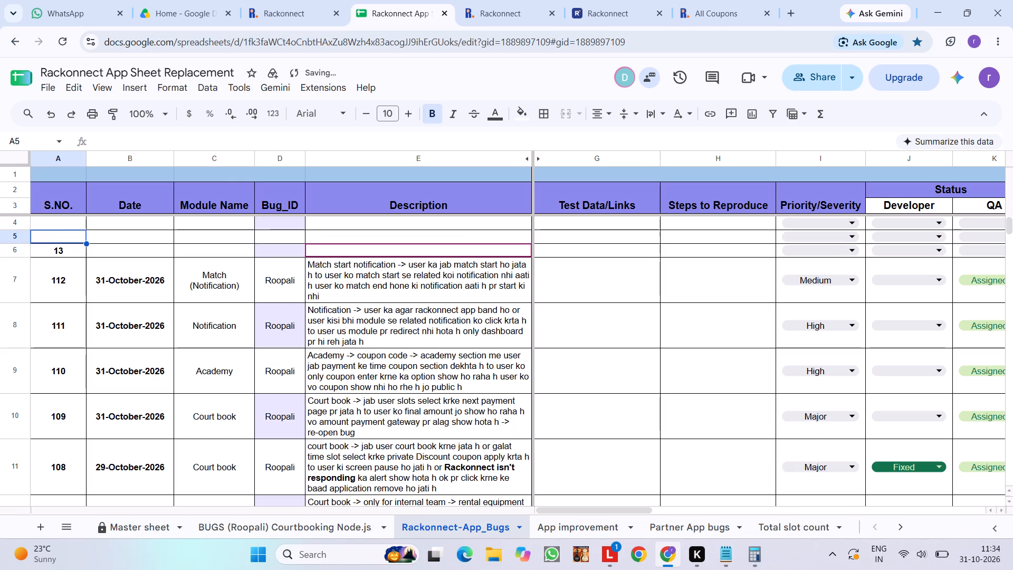
{"action": "type", "text": "114"}
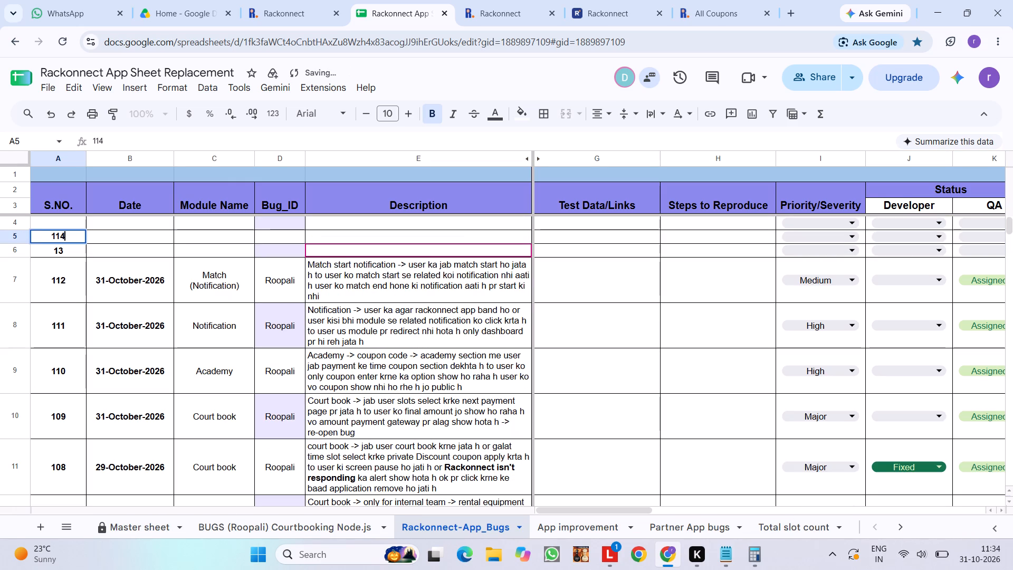
{"action": "key", "text": "Right"}
{"action": "key", "text": "Left"}
{"action": "key", "text": "Down"}
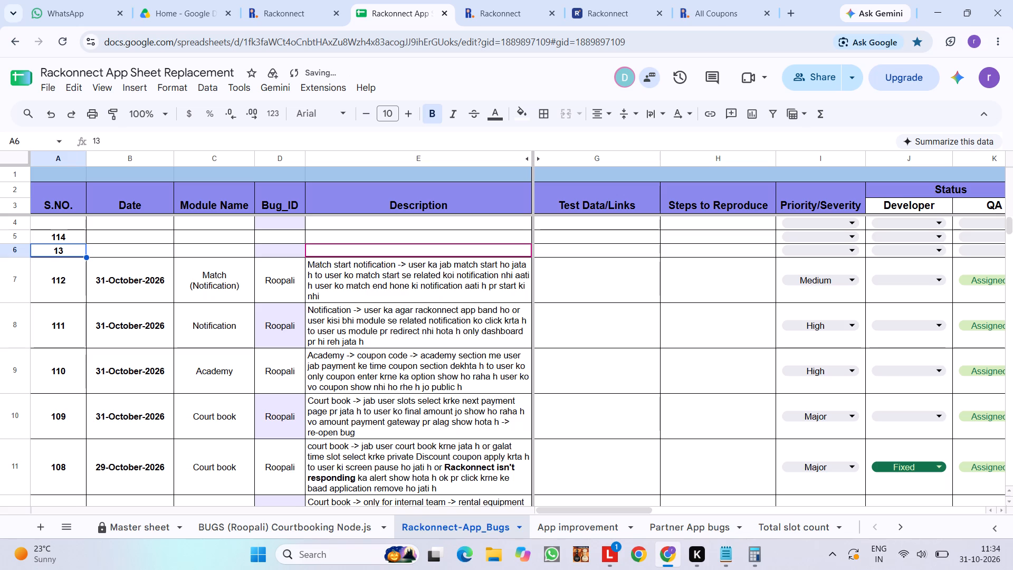
{"action": "type", "text": "113"}
{"action": "key", "text": "Up"}
{"action": "key", "text": "Up"}
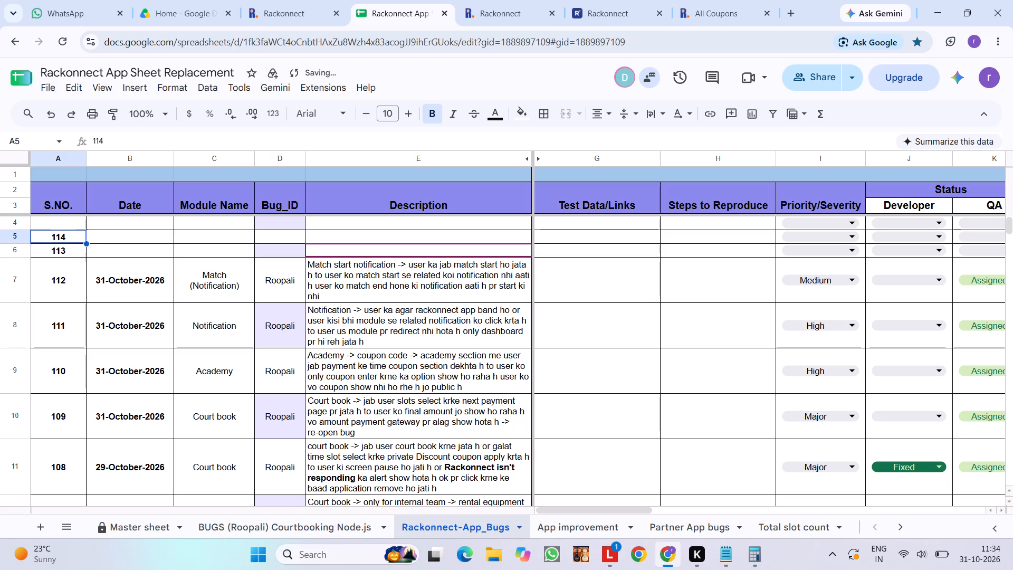
{"action": "type", "text": "115"}
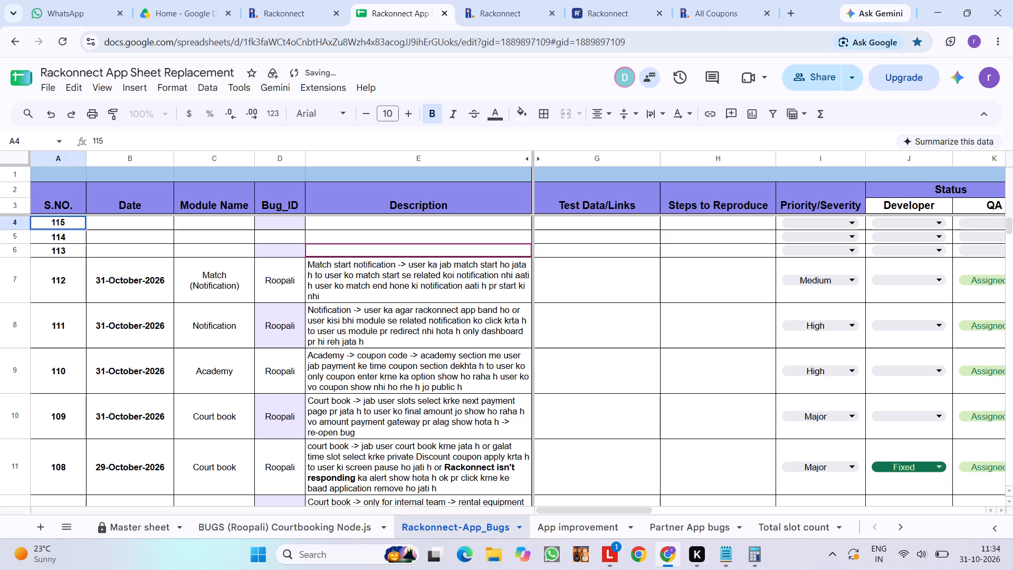
Copy bug 112's date, 31-October-2026, into the Date cells of bugs 113, 114 and 115.
{"action": "left_click", "coordinate": [113, 273]}
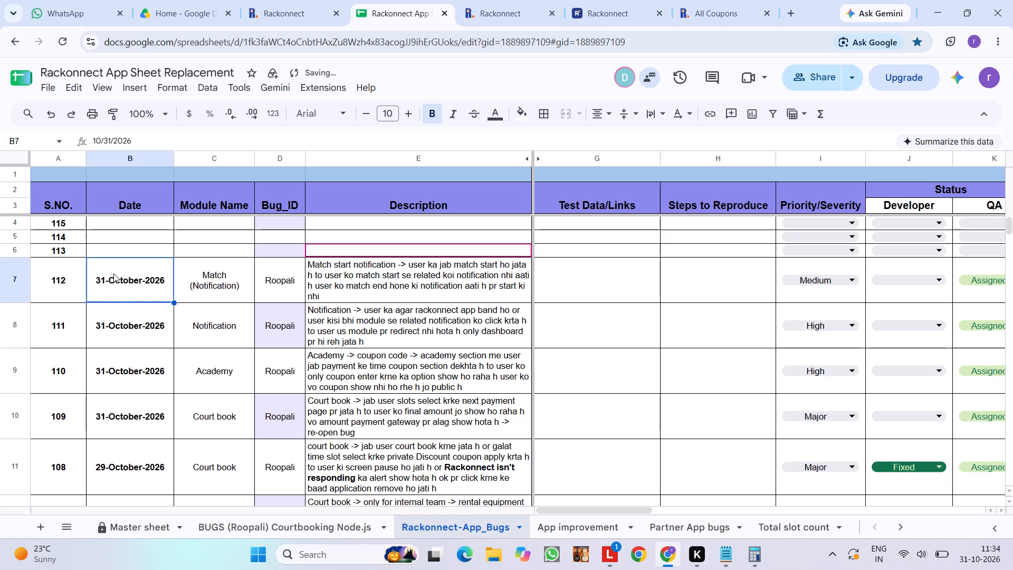
{"action": "key", "text": "ctrl+c"}
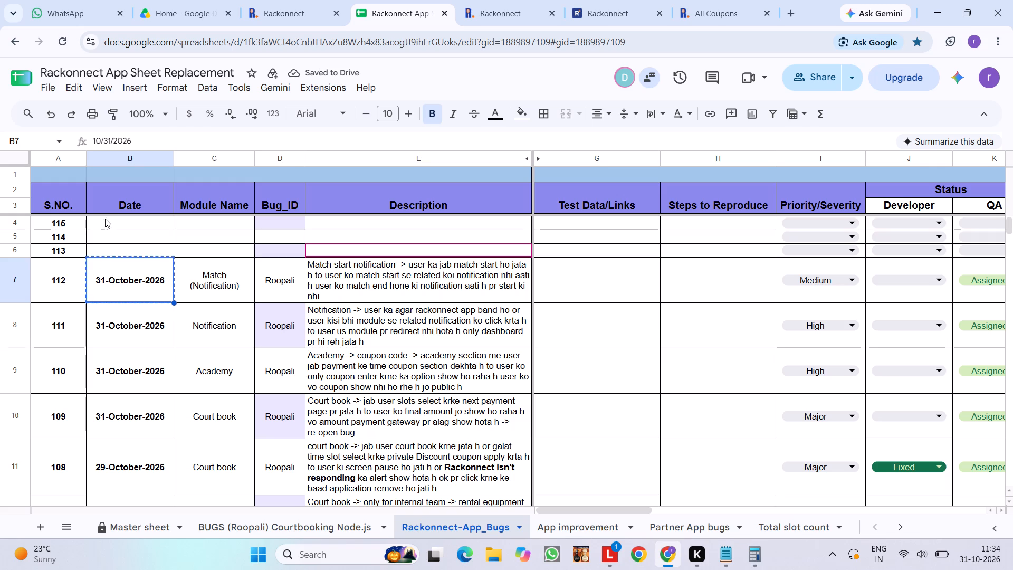
{"action": "left_click_drag", "start_coordinate": [105, 218], "coordinate": [110, 252]}
{"action": "left_click", "coordinate": [110, 252]}
{"action": "key", "text": "ctrl+v"}
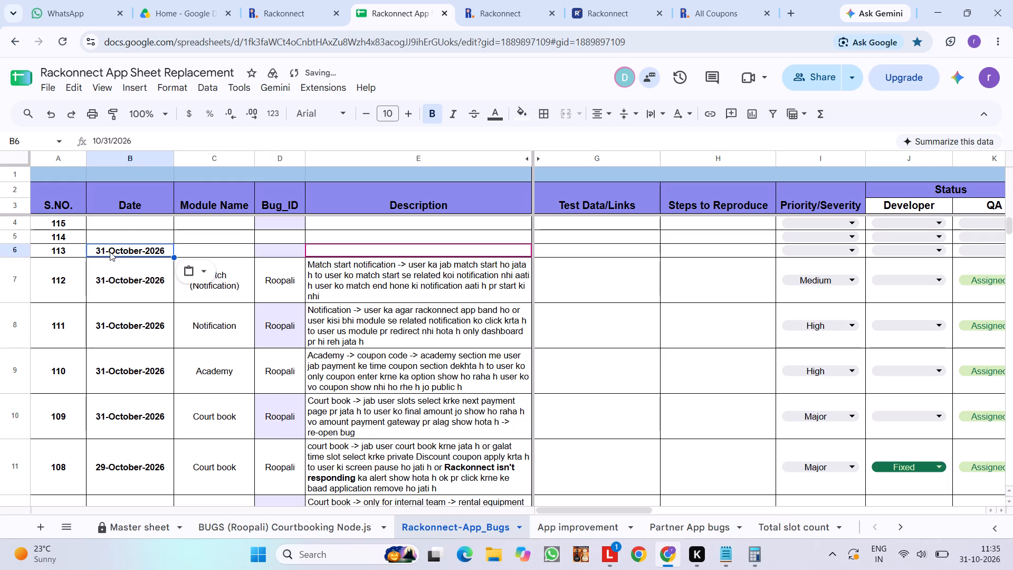
{"action": "left_click_drag", "start_coordinate": [121, 219], "coordinate": [123, 244]}
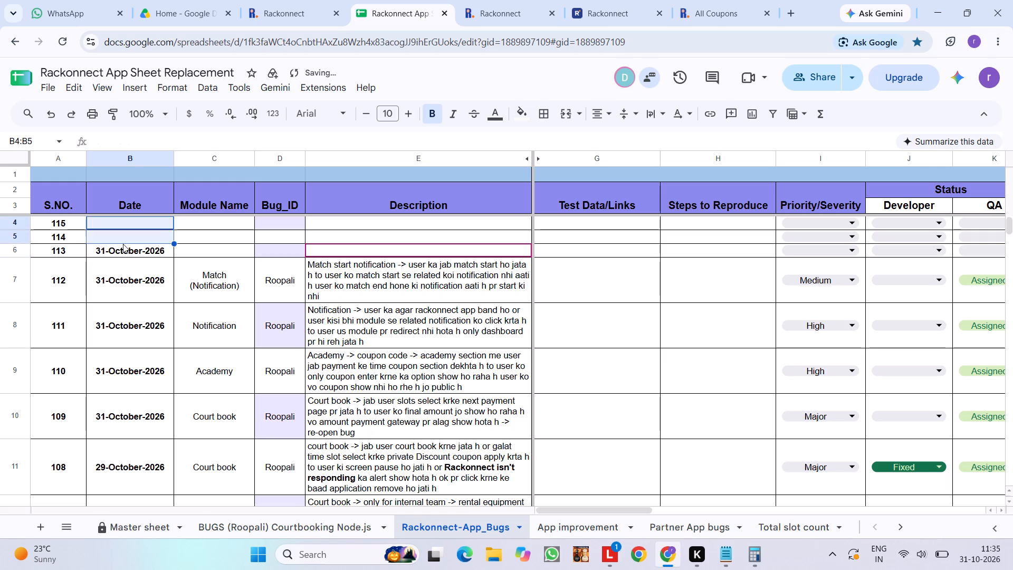
{"action": "key", "text": "ctrl+v"}
Copy bug 112's Bug_ID entry into the Bug_ID cells of bugs 113, 114 and 115.
{"action": "left_click", "coordinate": [282, 282]}
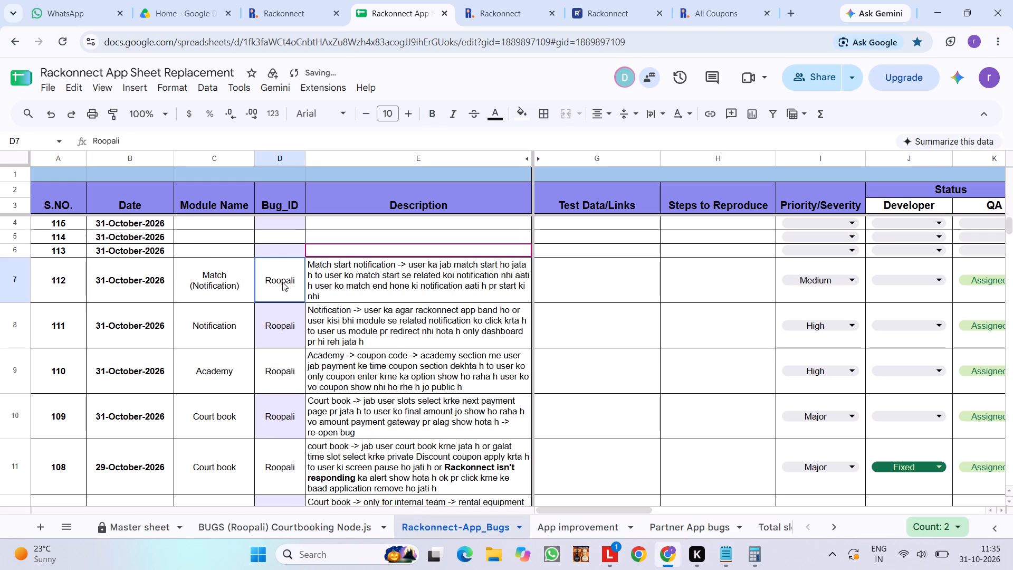
{"action": "key", "text": "ctrl+c"}
{"action": "left_click_drag", "start_coordinate": [288, 223], "coordinate": [288, 249]}
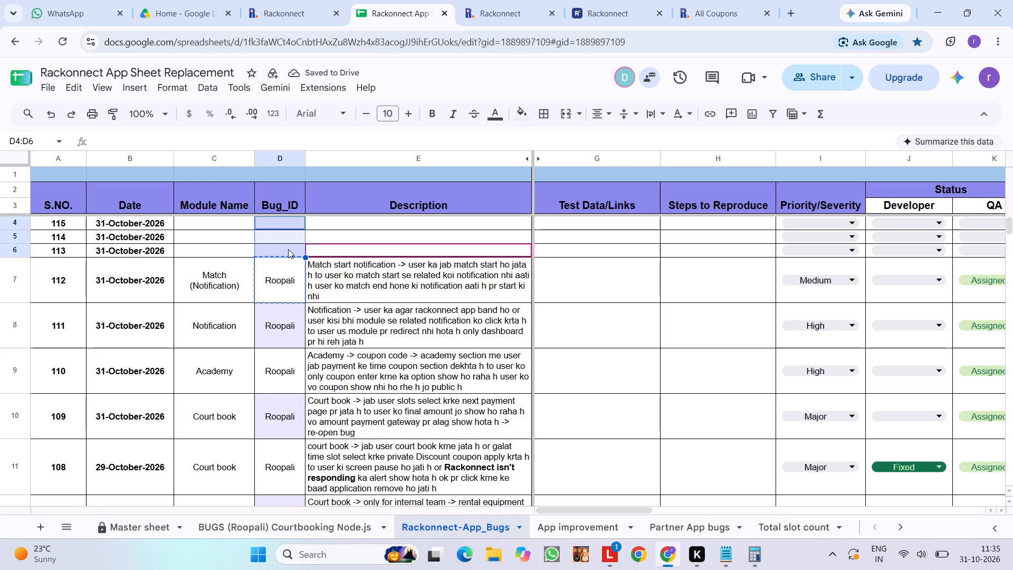
{"action": "key", "text": "ctrl+v"}
Set the Dev/Live value to Dev for bugs 115, 114 and 113.
{"action": "left_click", "coordinate": [241, 251]}
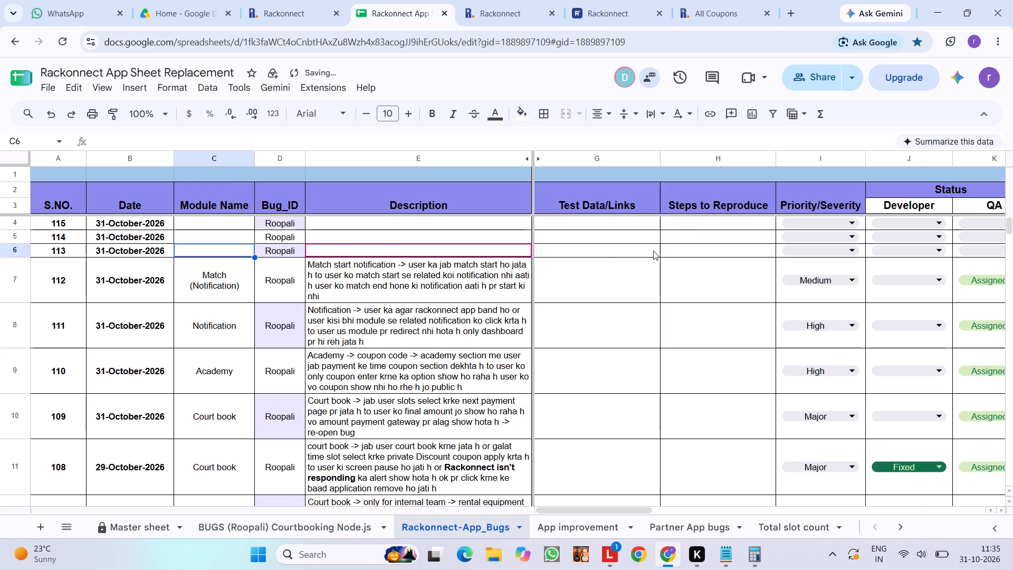
{"action": "scroll", "coordinate": [653, 251], "scroll_direction": "left", "scroll_amount": 3}
{"action": "scroll", "coordinate": [653, 251], "scroll_direction": "right", "scroll_amount": 6}
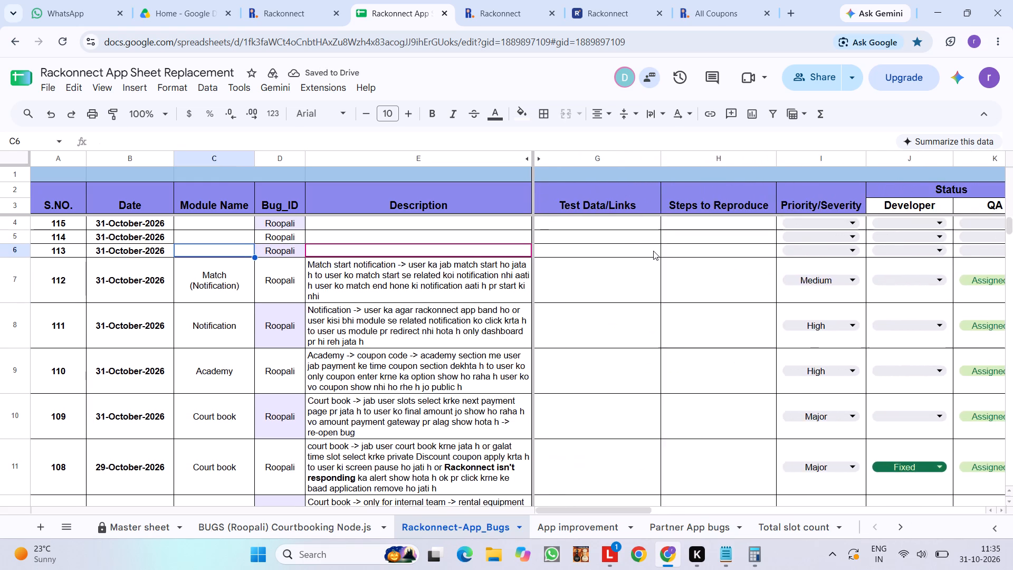
{"action": "scroll", "coordinate": [653, 251], "scroll_direction": "left", "scroll_amount": 6}
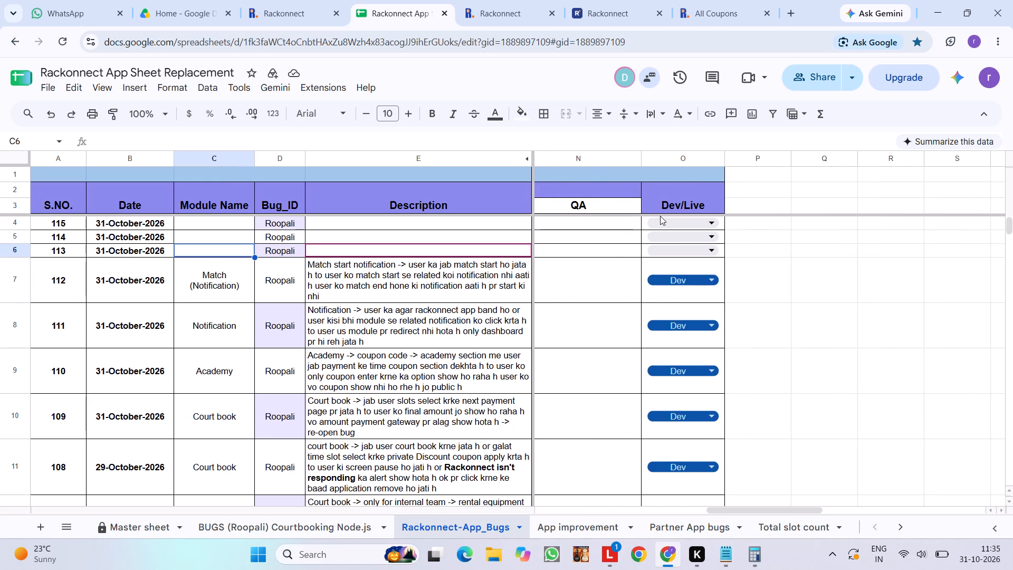
{"action": "left_click", "coordinate": [660, 222]}
{"action": "left_click", "coordinate": [663, 240]}
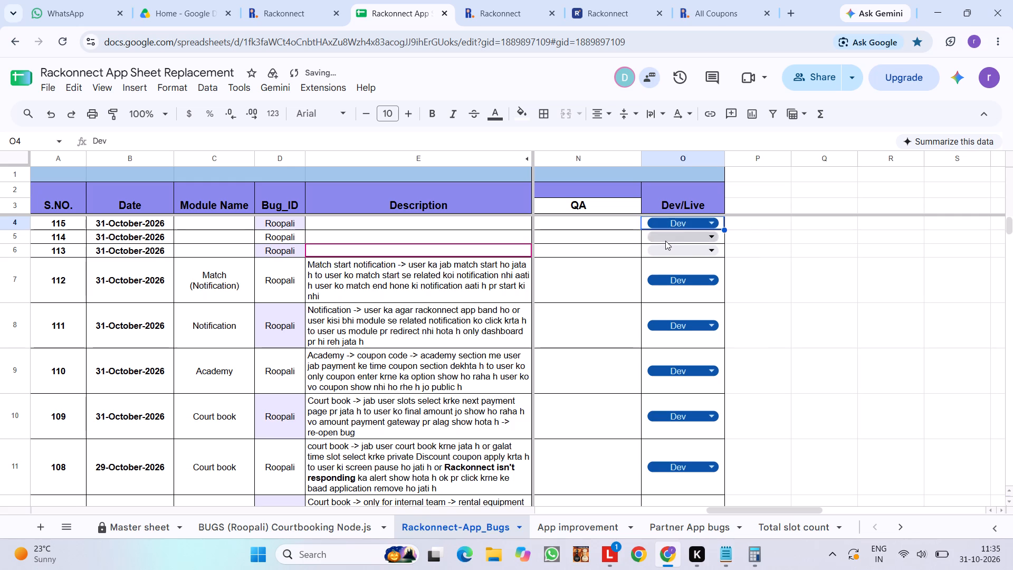
{"action": "left_click", "coordinate": [666, 241]}
{"action": "left_click", "coordinate": [667, 246]}
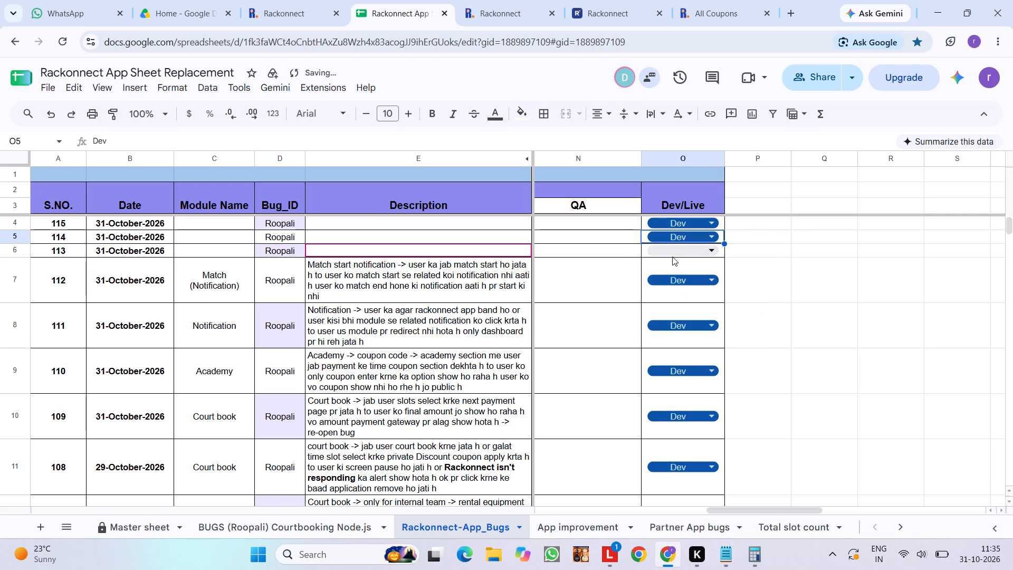
{"action": "left_click", "coordinate": [672, 256]}
{"action": "left_click_drag", "start_coordinate": [674, 252], "coordinate": [676, 267]}
{"action": "left_click", "coordinate": [676, 267]}
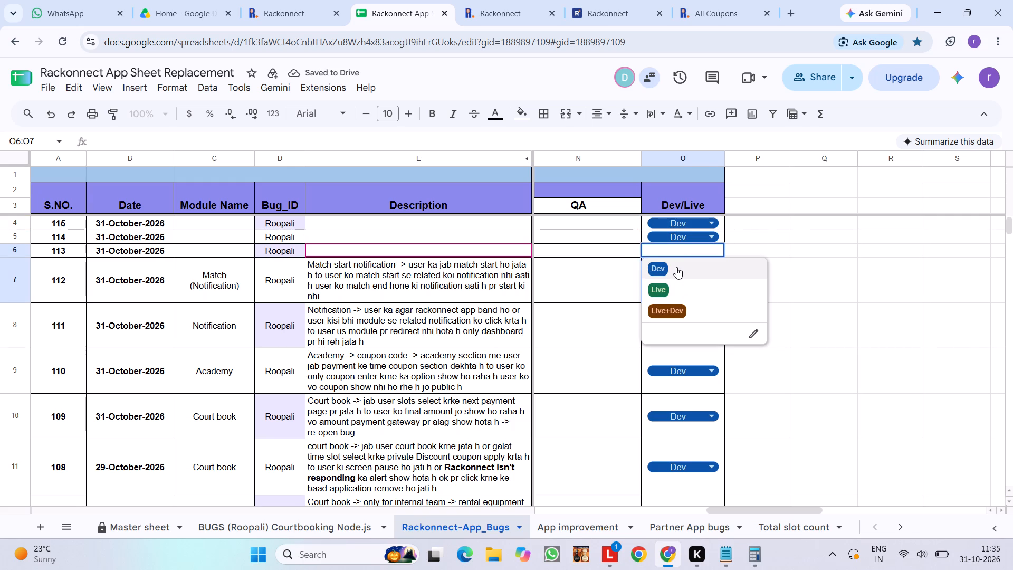
Select bug 113's empty Module Name cell.
{"action": "scroll", "coordinate": [676, 267], "scroll_direction": "right", "scroll_amount": 10}
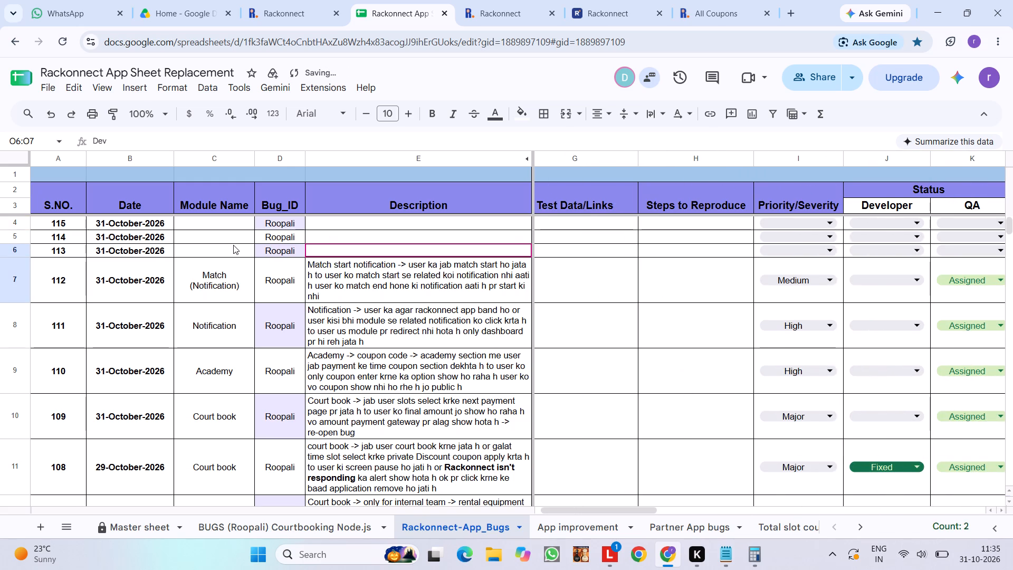
{"action": "left_click", "coordinate": [233, 245]}
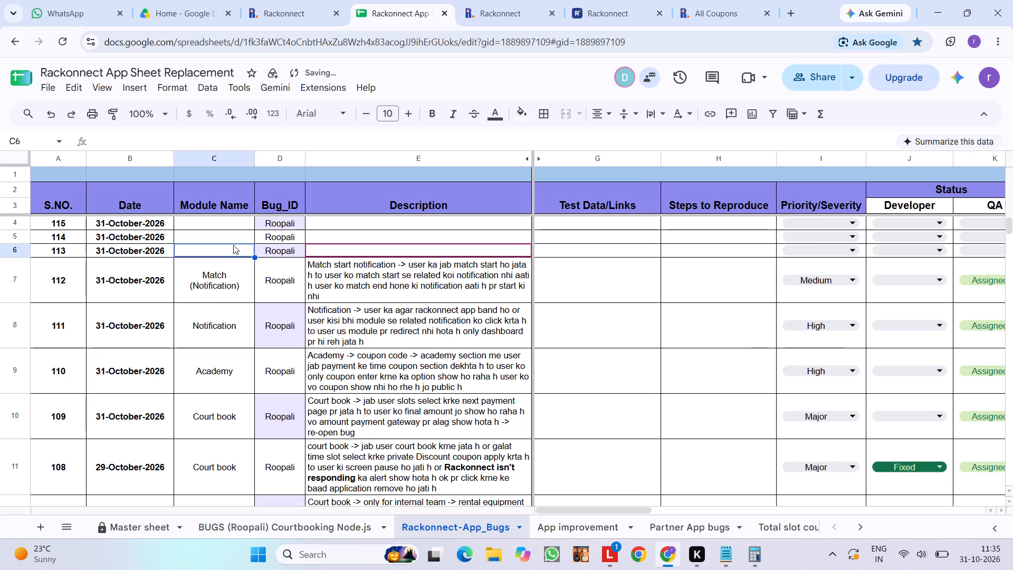
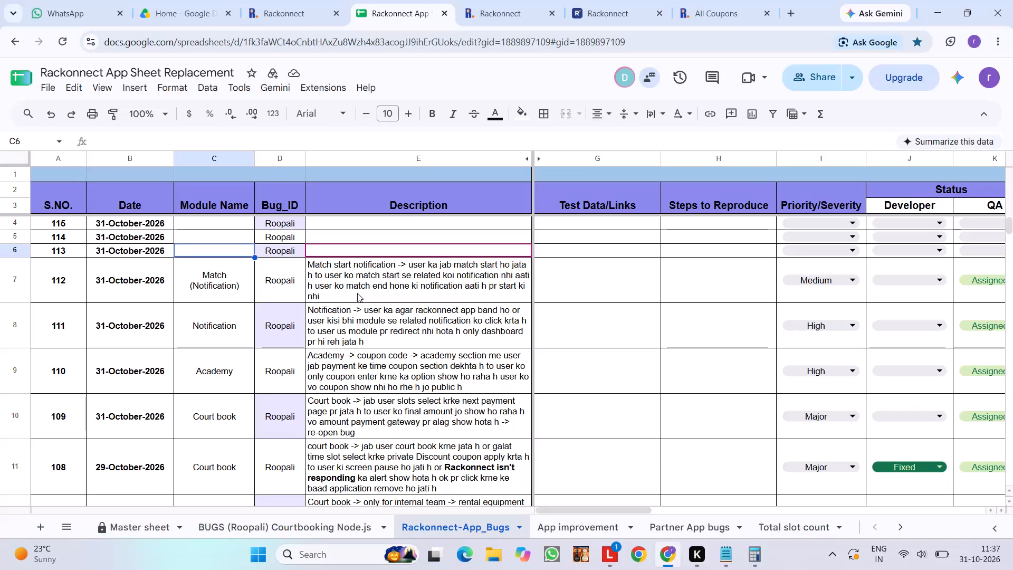
Change the opening of bug 112's description to "Match start / end notification".
{"action": "double_click", "coordinate": [358, 291]}
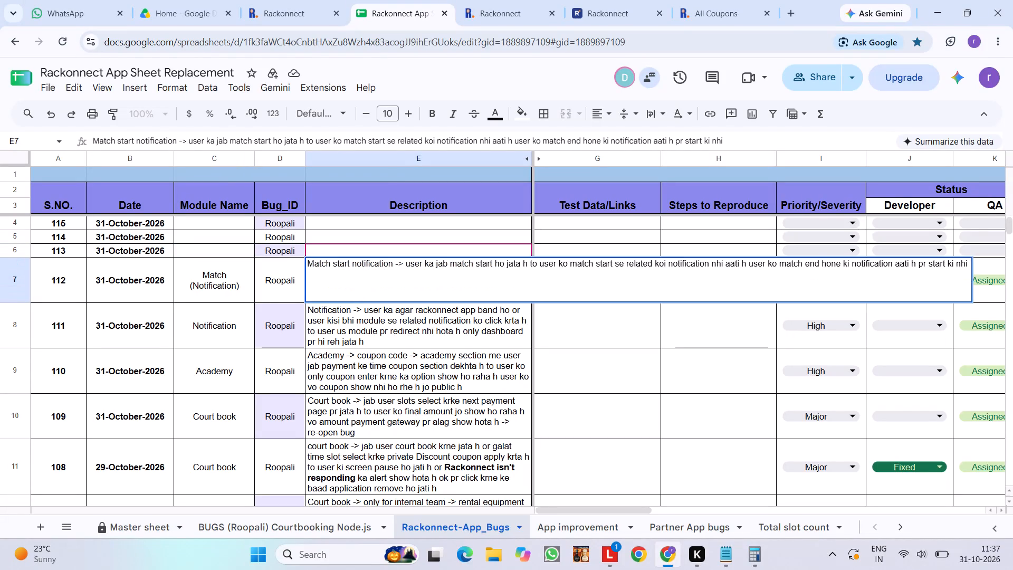
{"action": "left_click", "coordinate": [350, 265]}
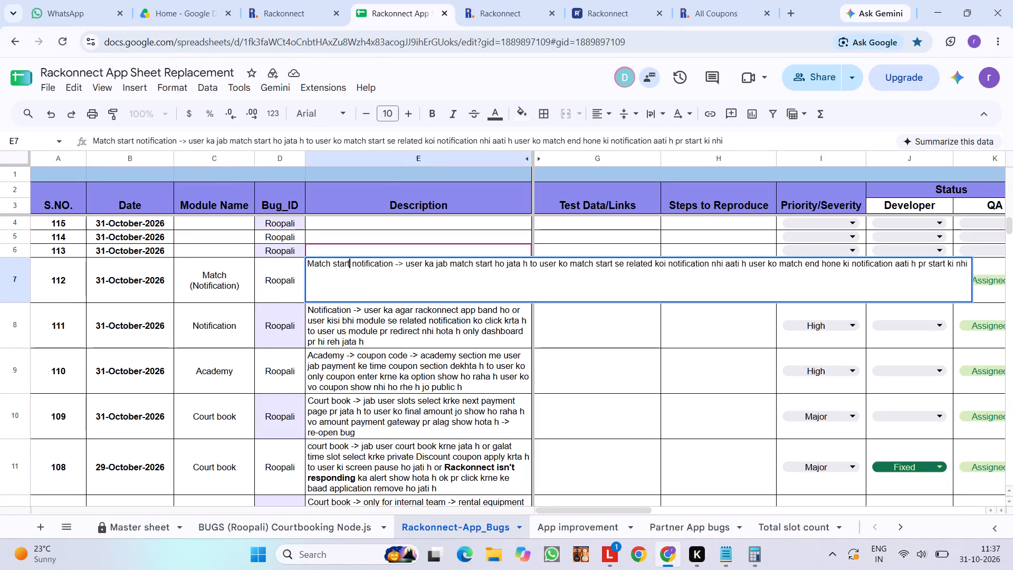
{"action": "key", "text": "slash"}
{"action": "type", "text": "end"}
{"action": "key", "text": "space"}
{"action": "key", "text": "BackSpace"}
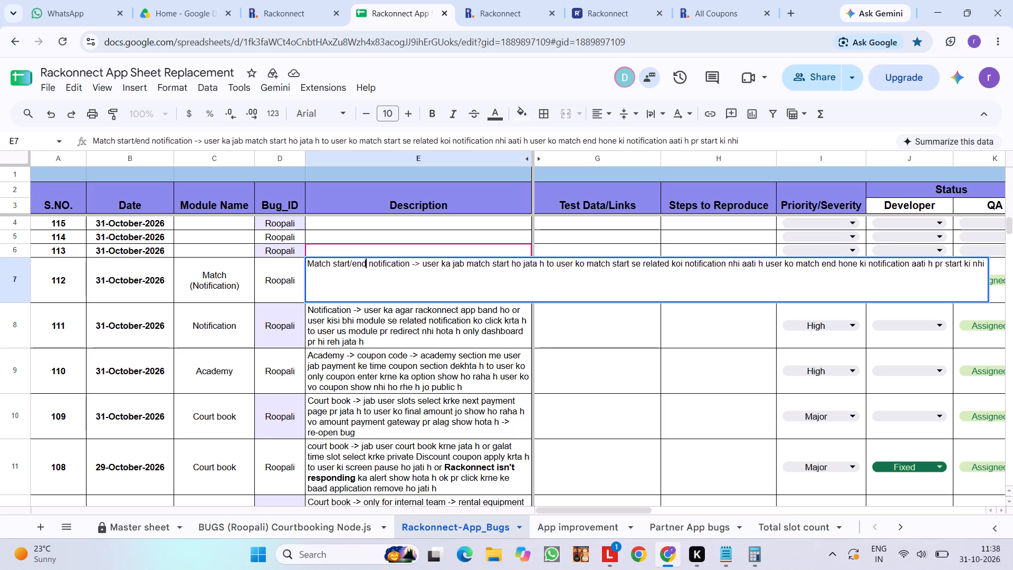
{"action": "left_click", "coordinate": [353, 262]}
{"action": "key", "text": "space"}
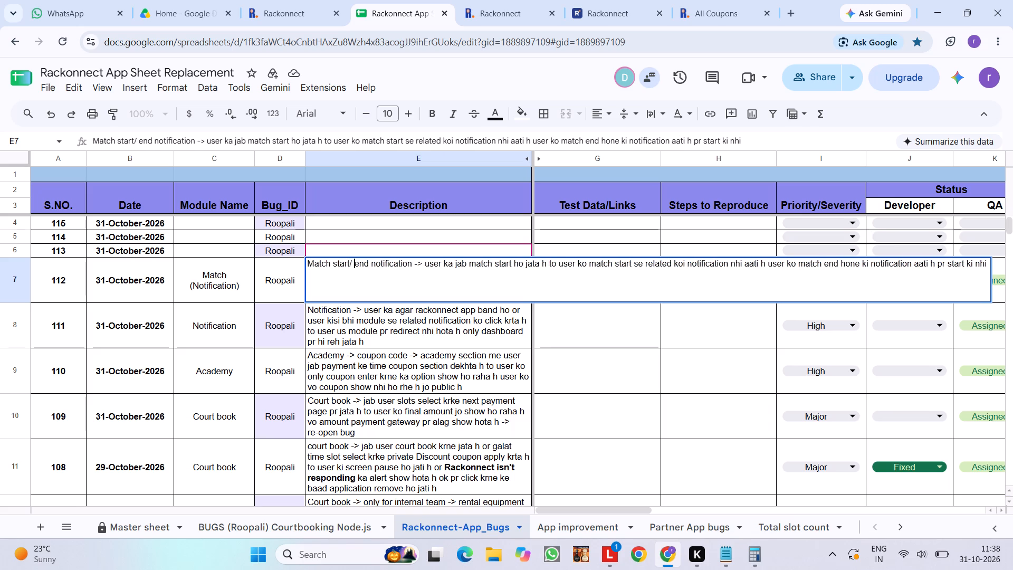
{"action": "left_click", "coordinate": [351, 262]}
{"action": "key", "text": "Left"}
{"action": "key", "text": "space"}
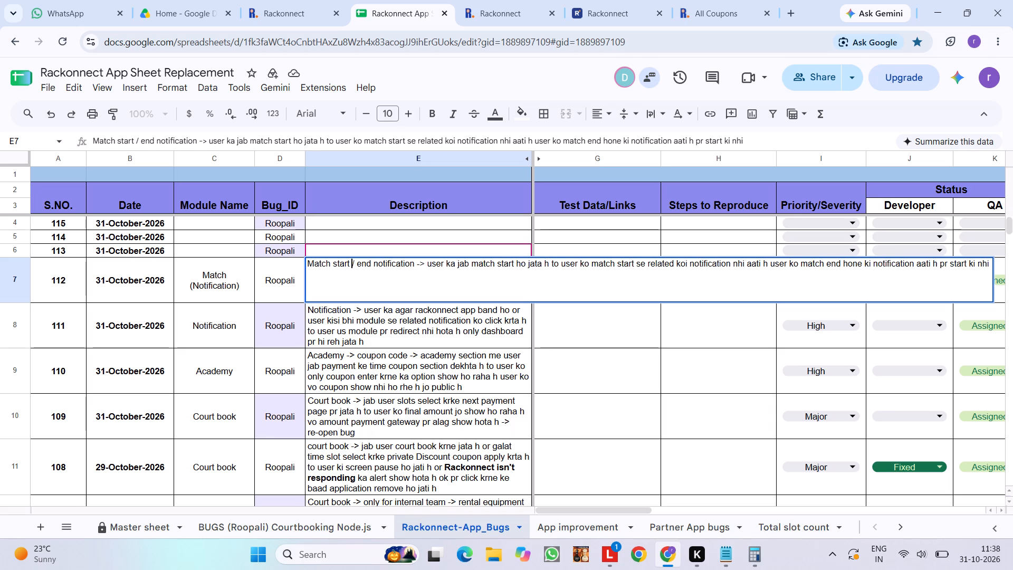
Insert "or end se related" before "koi notification" in bug 112's description.
{"action": "left_click", "coordinate": [675, 263]}
{"action": "type", "text": "or end se rea"}
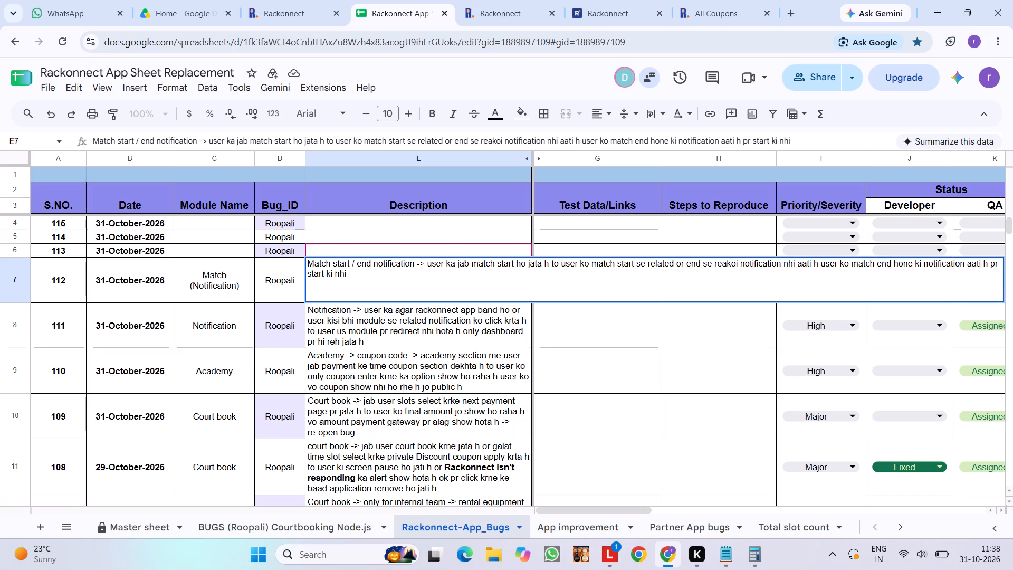
{"action": "key", "text": "BackSpace"}
{"action": "type", "text": "latest"}
{"action": "key", "text": "BackSpace"}
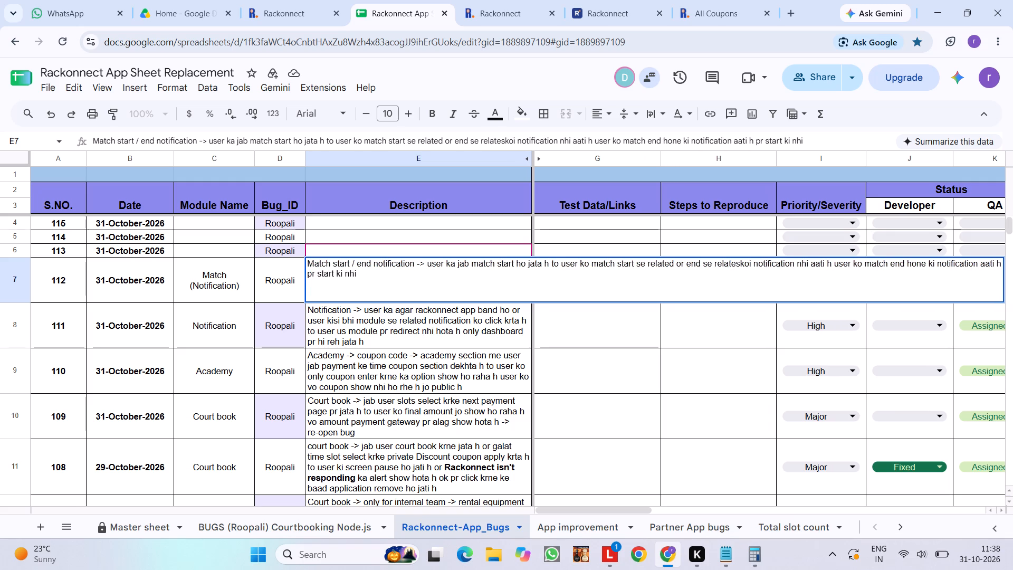
{"action": "key", "text": "BackSpace"}
{"action": "key", "text": "BackSpace"}
{"action": "key", "text": "BackSpace"}
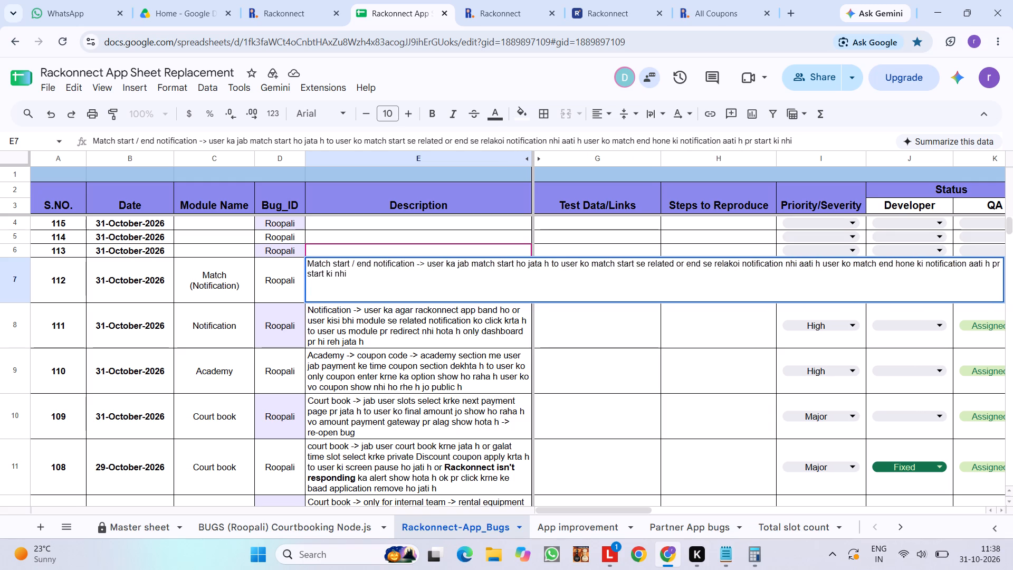
{"action": "type", "text": "ted"}
{"action": "key", "text": "space"}
Delete everything after "koi notification nhi aati h" in bug 112's description.
{"action": "key", "text": "Right"}
{"action": "key", "text": "Right"}
{"action": "key", "text": "Right"}
{"action": "key", "text": "Right"}
{"action": "key", "text": "Right"}
{"action": "key", "text": "Right"}
{"action": "key", "text": "Right"}
{"action": "key", "text": "Right"}
{"action": "key", "text": "Right"}
{"action": "key", "text": "Right"}
{"action": "key", "text": "Right"}
{"action": "key", "text": "Right"}
{"action": "key", "text": "Right"}
{"action": "key", "text": "Right"}
{"action": "key", "text": "Right"}
{"action": "key", "text": "Right"}
{"action": "key", "text": "Right"}
{"action": "key", "text": "Right"}
{"action": "key", "text": "Right"}
{"action": "key", "text": "Right"}
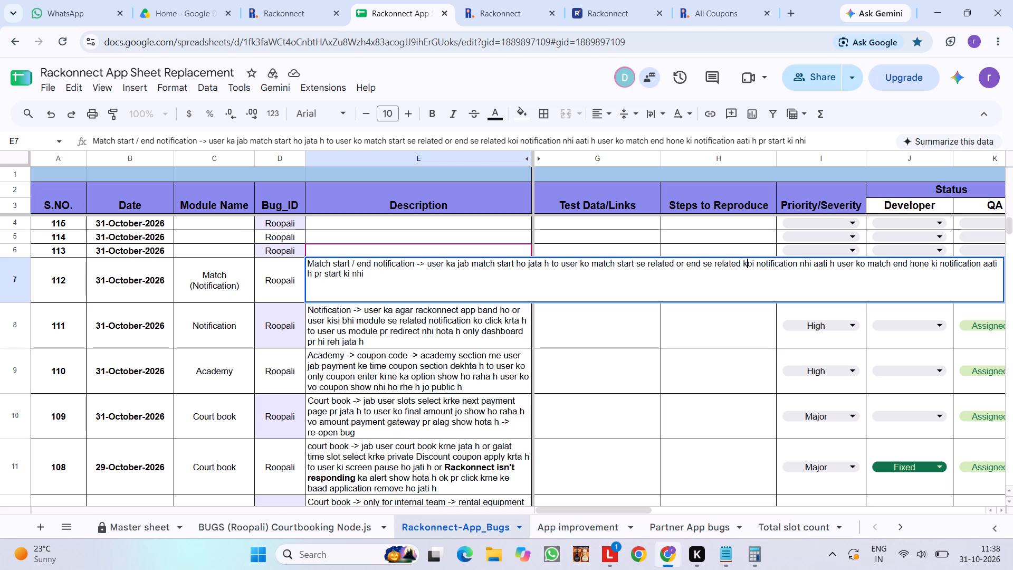
{"action": "key", "text": "Right"}
{"action": "key", "text": "Right"}
{"action": "key", "text": "Delete"}
{"action": "key", "text": "Delete"}
{"action": "key", "text": "Delete"}
{"action": "key", "text": "Delete"}
{"action": "key", "text": "Delete"}
{"action": "key", "text": "Delete"}
{"action": "key", "text": "Delete"}
{"action": "key", "text": "Delete"}
{"action": "key", "text": "Delete"}
{"action": "key", "text": "Delete"}
{"action": "key", "text": "Delete"}
{"action": "key", "text": "Delete"}
{"action": "key", "text": "Delete"}
{"action": "key", "text": "Delete"}
{"action": "key", "text": "Delete"}
{"action": "key", "text": "Delete"}
{"action": "key", "text": "Delete"}
{"action": "key", "text": "Delete"}
{"action": "key", "text": "Delete"}
{"action": "key", "text": "Delete"}
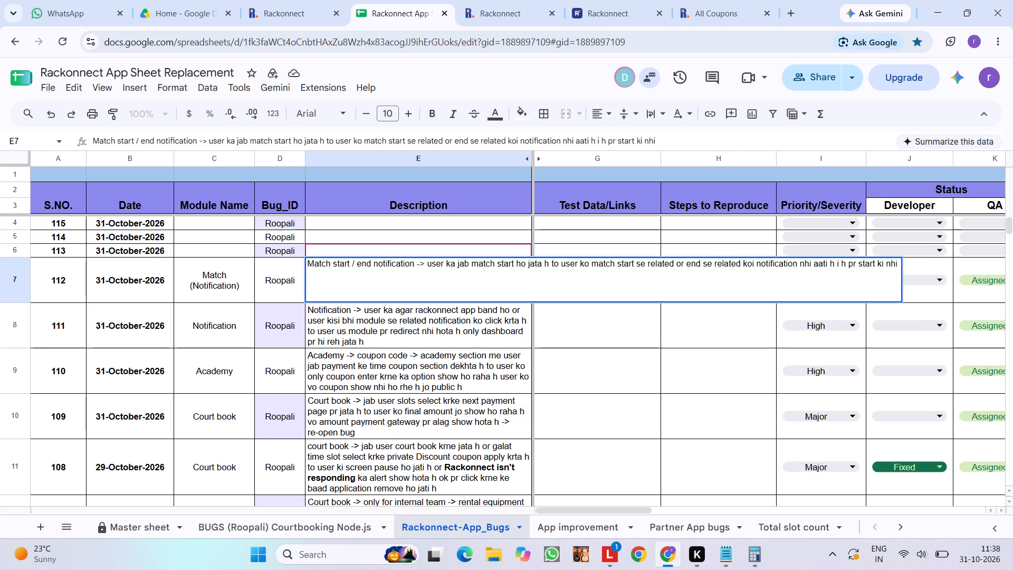
{"action": "key", "text": "Delete"}
{"action": "key", "text": "Delete"}
{"action": "key", "text": "Delete"}
{"action": "key", "text": "Delete"}
{"action": "key", "text": "Delete"}
{"action": "key", "text": "Delete"}
{"action": "key", "text": "Delete"}
{"action": "key", "text": "Delete"}
{"action": "key", "text": "Delete"}
{"action": "key", "text": "Delete"}
{"action": "key", "text": "Delete"}
{"action": "key", "text": "Delete"}
{"action": "key", "text": "Delete"}
{"action": "key", "text": "Delete"}
{"action": "key", "text": "Delete"}
{"action": "key", "text": "Delete"}
{"action": "key", "text": "Delete"}
{"action": "key", "text": "Delete"}
{"action": "key", "text": "Delete"}
{"action": "key", "text": "Delete"}
{"action": "key", "text": "Delete"}
{"action": "key", "text": "Delete"}
{"action": "key", "text": "Delete"}
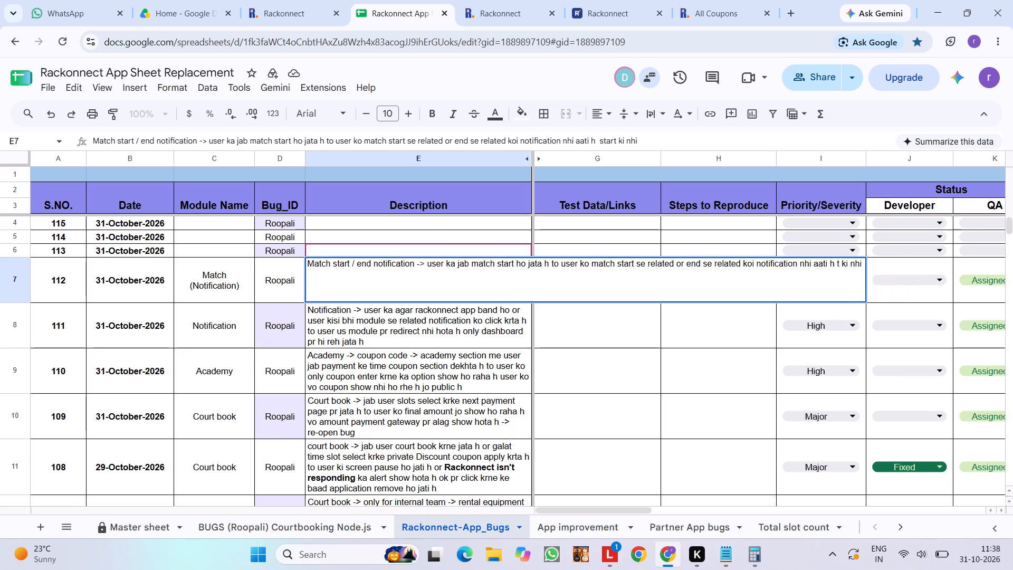
{"action": "key", "text": "Return"}
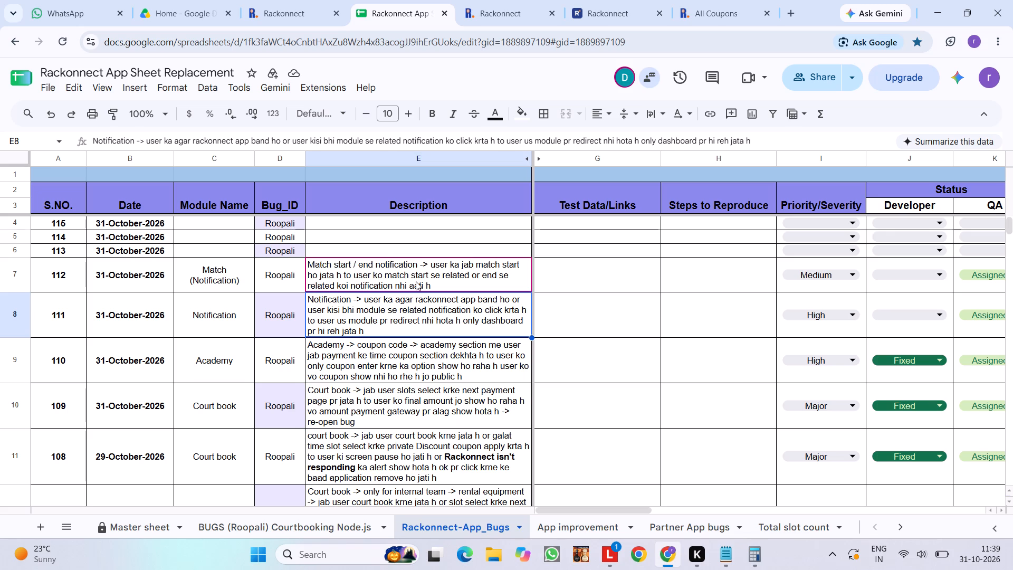
Enter Match as bug 113's Module Name.
{"action": "left_click", "coordinate": [228, 255]}
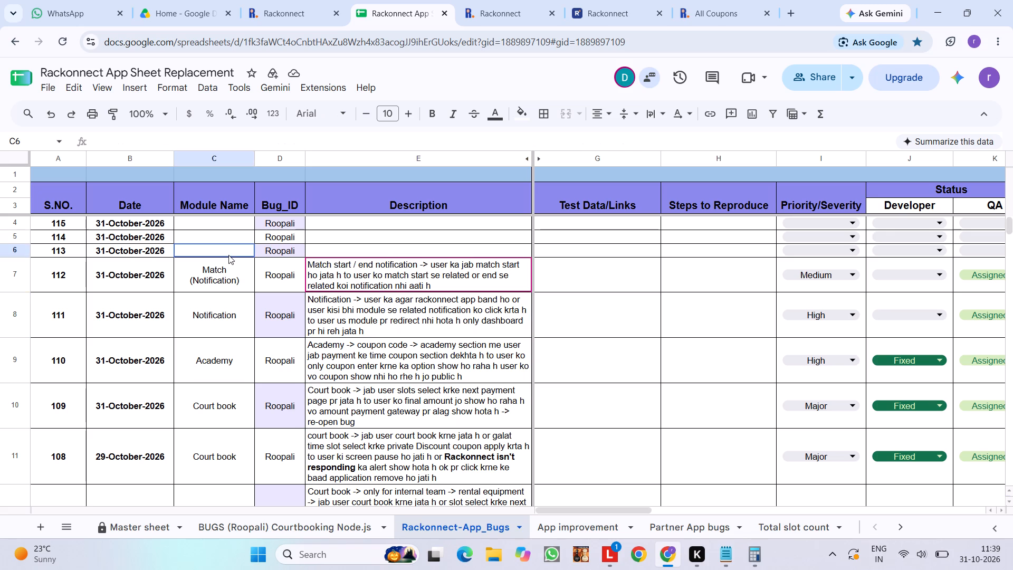
{"action": "type", "text": "Match"}
{"action": "key", "text": "space"}
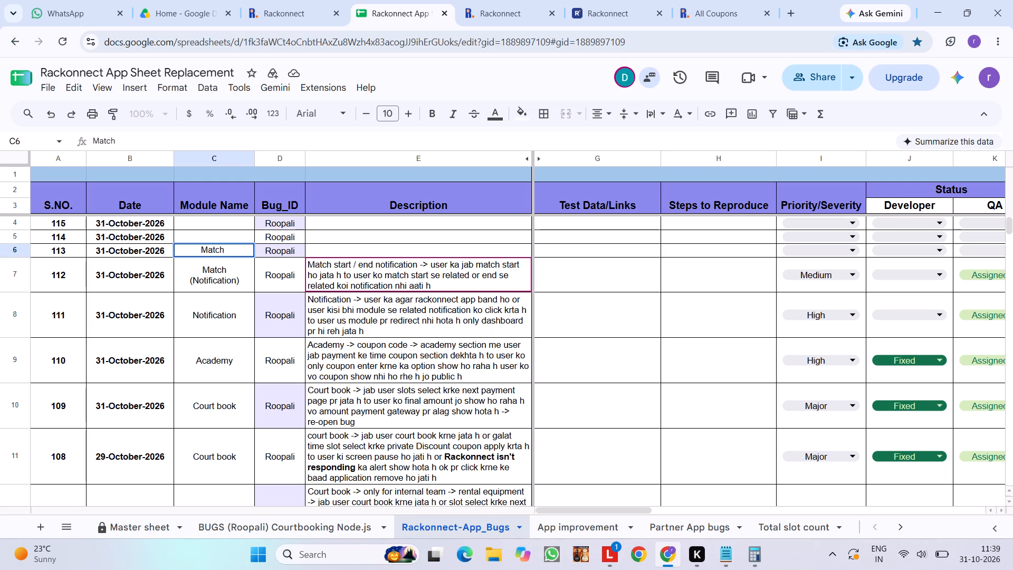
Begin bug 113's Description with "Match -> score request ->".
{"action": "left_click", "coordinate": [338, 249]}
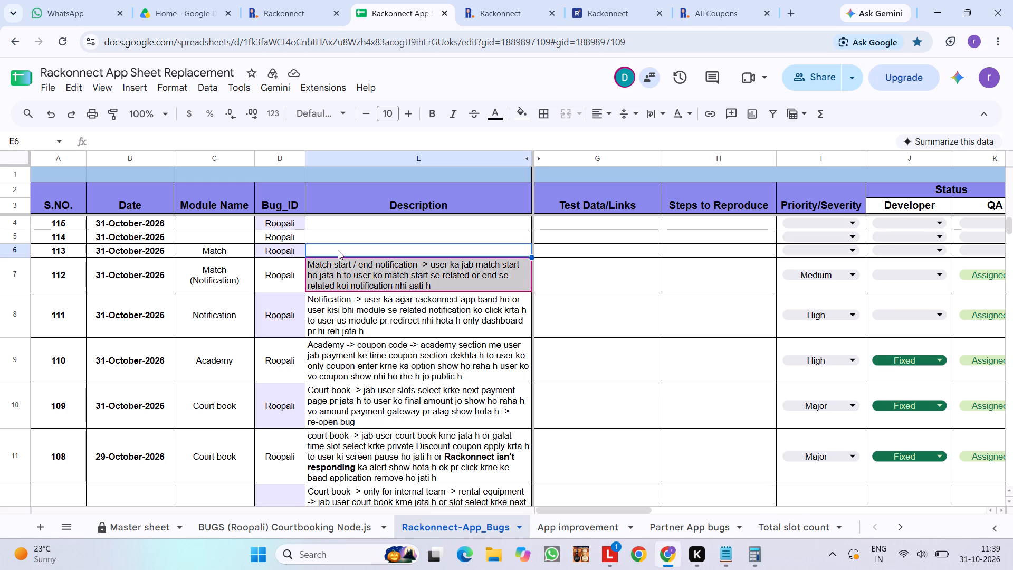
{"action": "double_click", "coordinate": [371, 249]}
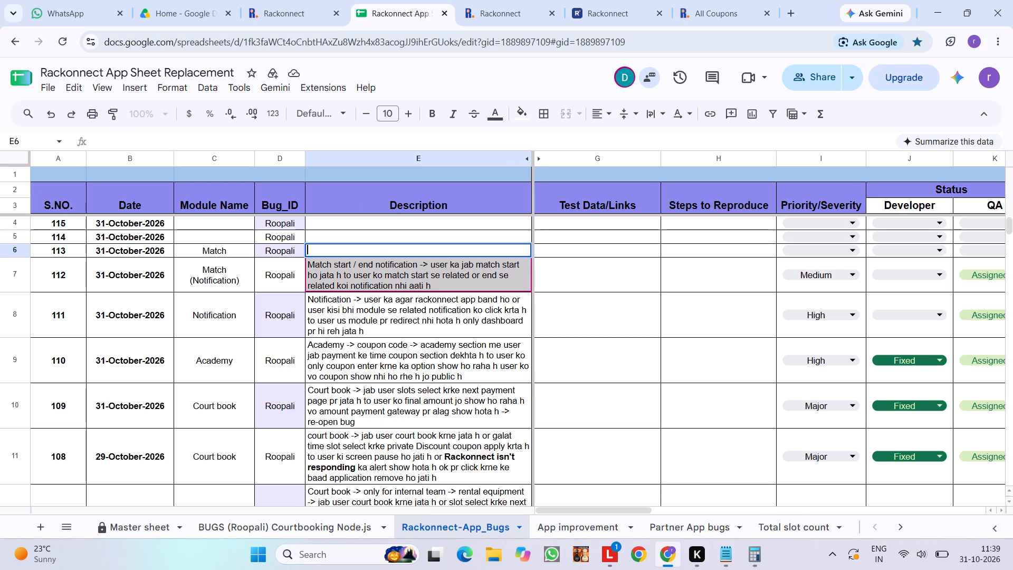
{"action": "type", "text": "Mathc"}
{"action": "key", "text": "space"}
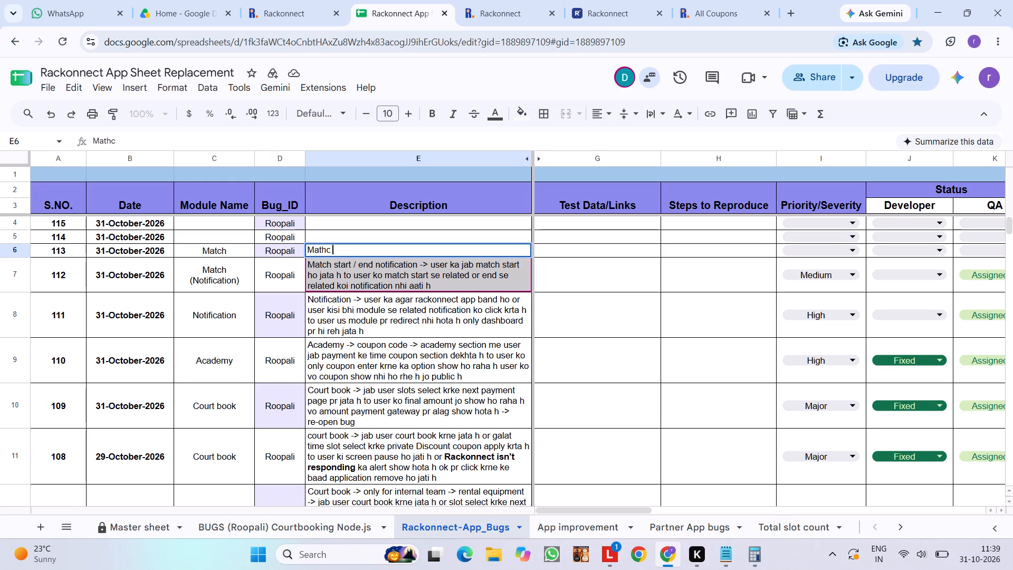
{"action": "key", "text": "BackSpace"}
{"action": "key", "text": "BackSpace"}
{"action": "key", "text": "BackSpace"}
{"action": "type", "text": "ch ->"}
{"action": "key", "text": "space"}
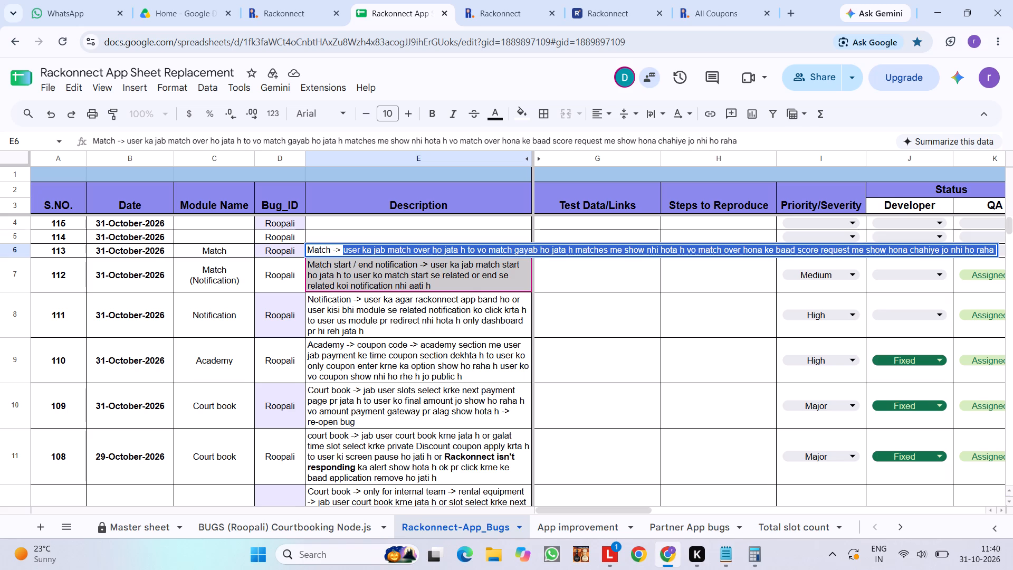
{"action": "type", "text": "match"}
{"action": "key", "text": "space"}
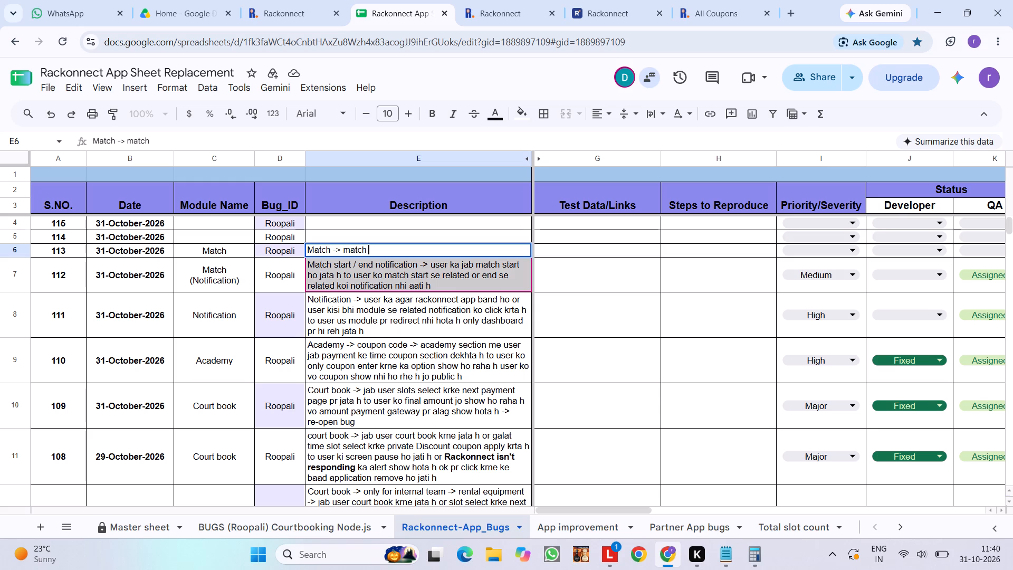
{"action": "key", "text": "BackSpace"}
{"action": "key", "text": "BackSpace"}
{"action": "key", "text": "BackSpace"}
{"action": "key", "text": "BackSpace"}
{"action": "key", "text": "BackSpace"}
{"action": "key", "text": "BackSpace"}
{"action": "type", "text": "score requ"}
{"action": "type", "text": "edt"}
{"action": "key", "text": "space"}
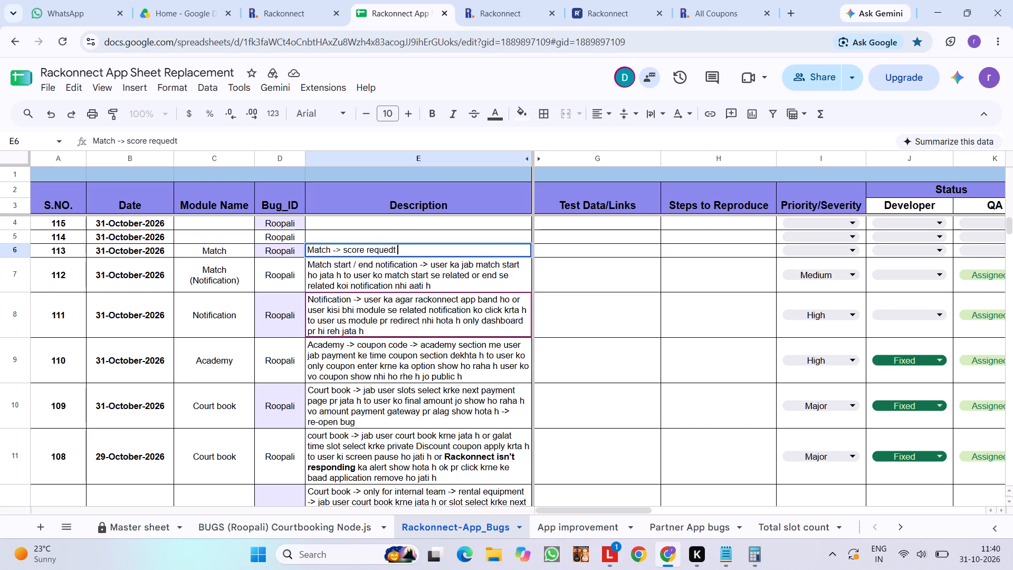
{"action": "key", "text": "BackSpace"}
{"action": "key", "text": "BackSpace"}
{"action": "key", "text": "BackSpace"}
{"action": "type", "text": "st"}
{"action": "key", "text": "space"}
{"action": "type", "text": "->"}
{"action": "key", "text": "space"}
Continue bug 113's description with "user ke score request me".
{"action": "type", "text": "user ke"}
{"action": "key", "text": "space"}
{"action": "type", "text": "meastch"}
{"action": "key", "text": "space"}
{"action": "key", "text": "BackSpace"}
{"action": "key", "text": "BackSpace"}
{"action": "key", "text": "BackSpace"}
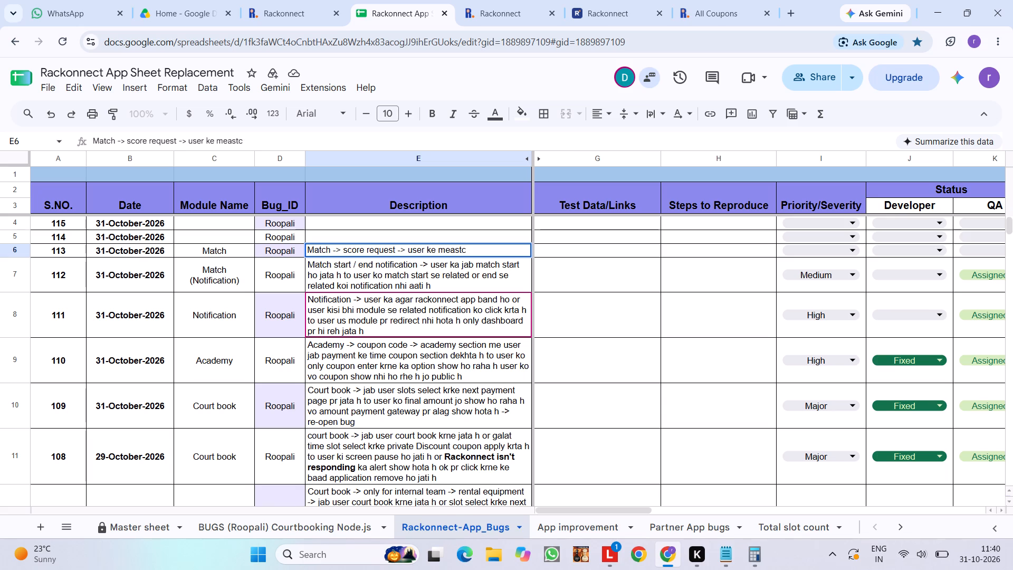
{"action": "key", "text": "BackSpace"}
{"action": "key", "text": "BackSpace"}
{"action": "key", "text": "BackSpace"}
{"action": "key", "text": "BackSpace"}
{"action": "key", "text": "BackSpace"}
{"action": "type", "text": "score"}
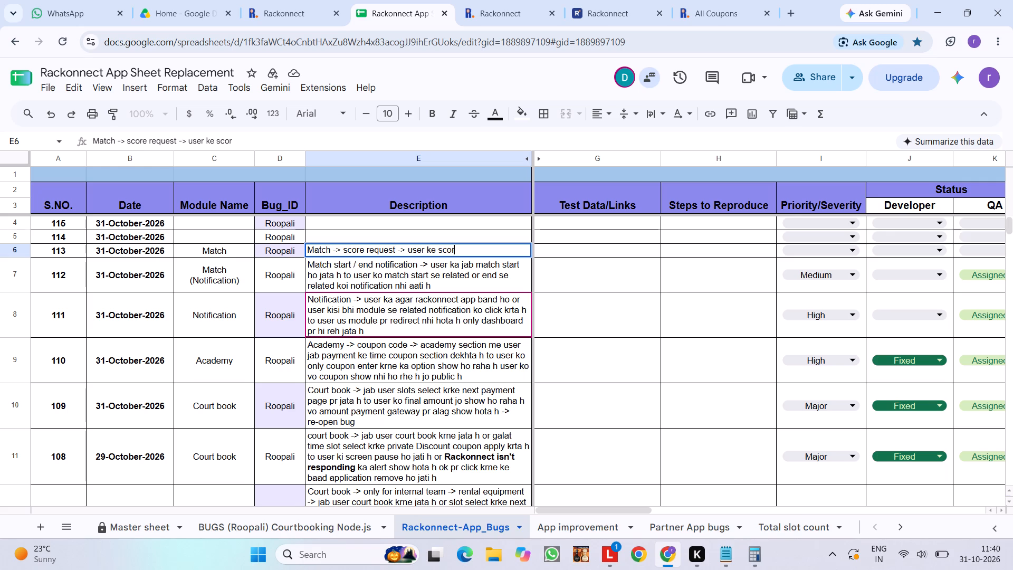
{"action": "key", "text": "space"}
{"action": "key", "text": "BackSpace"}
{"action": "key", "text": "BackSpace"}
{"action": "key", "text": "BackSpace"}
{"action": "type", "text": "re requed"}
{"action": "key", "text": "BackSpace"}
{"action": "type", "text": "st"}
{"action": "key", "text": "space"}
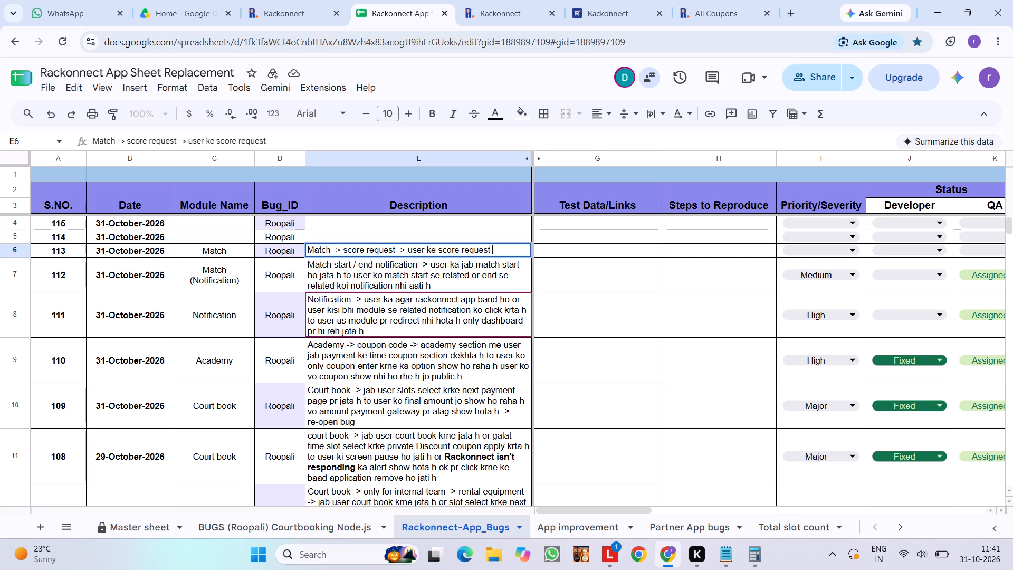
{"action": "type", "text": "em"}
{"action": "key", "text": "space"}
{"action": "key", "text": "BackSpace"}
{"action": "key", "text": "BackSpace"}
{"action": "key", "text": "BackSpace"}
{"action": "type", "text": "me"}
{"action": "key", "text": "space"}
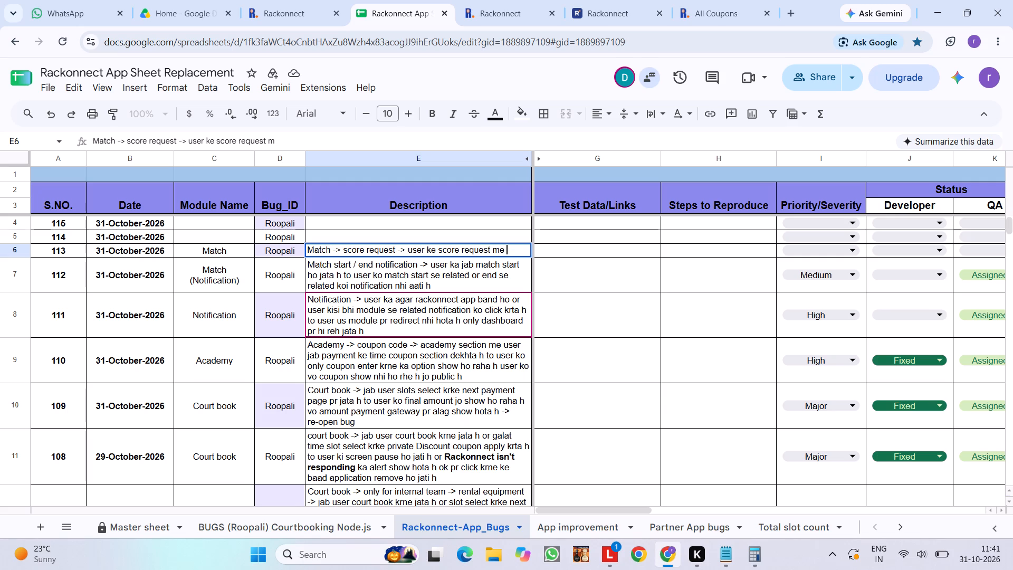
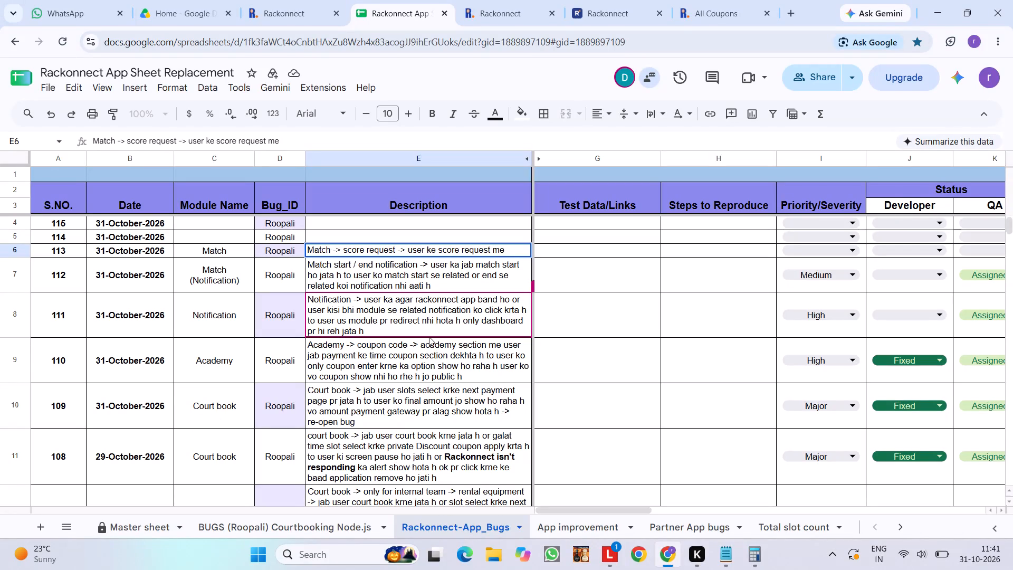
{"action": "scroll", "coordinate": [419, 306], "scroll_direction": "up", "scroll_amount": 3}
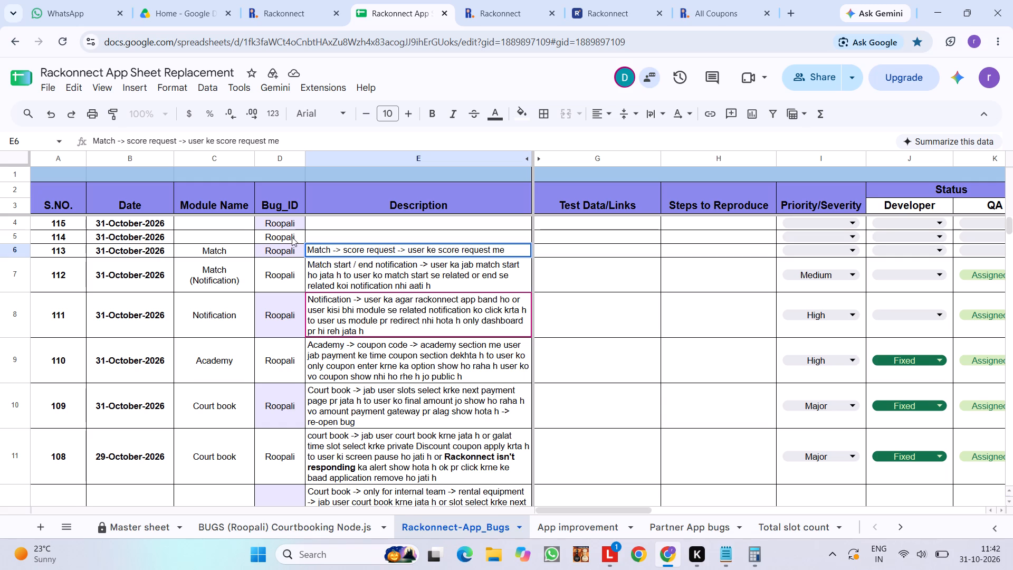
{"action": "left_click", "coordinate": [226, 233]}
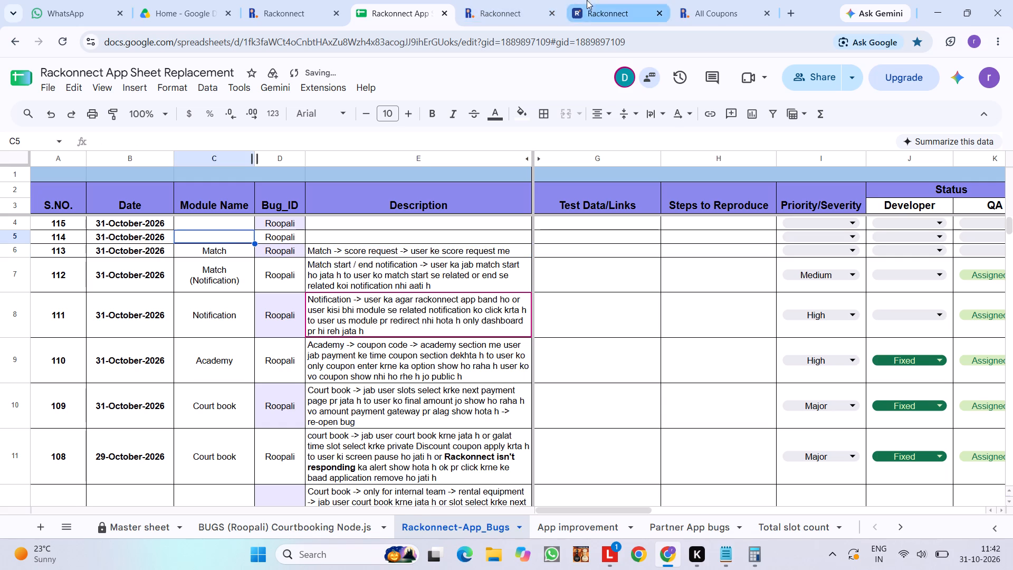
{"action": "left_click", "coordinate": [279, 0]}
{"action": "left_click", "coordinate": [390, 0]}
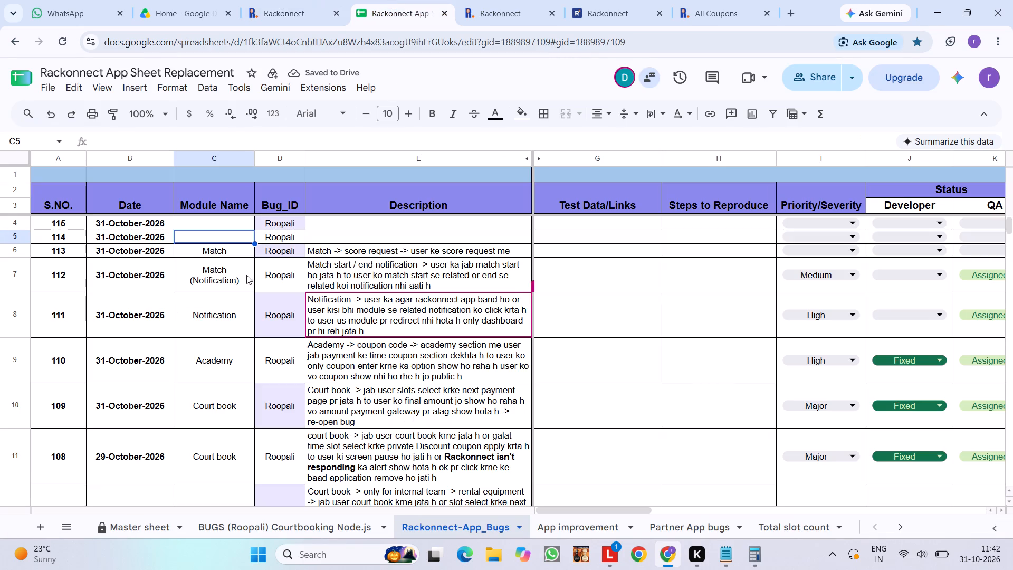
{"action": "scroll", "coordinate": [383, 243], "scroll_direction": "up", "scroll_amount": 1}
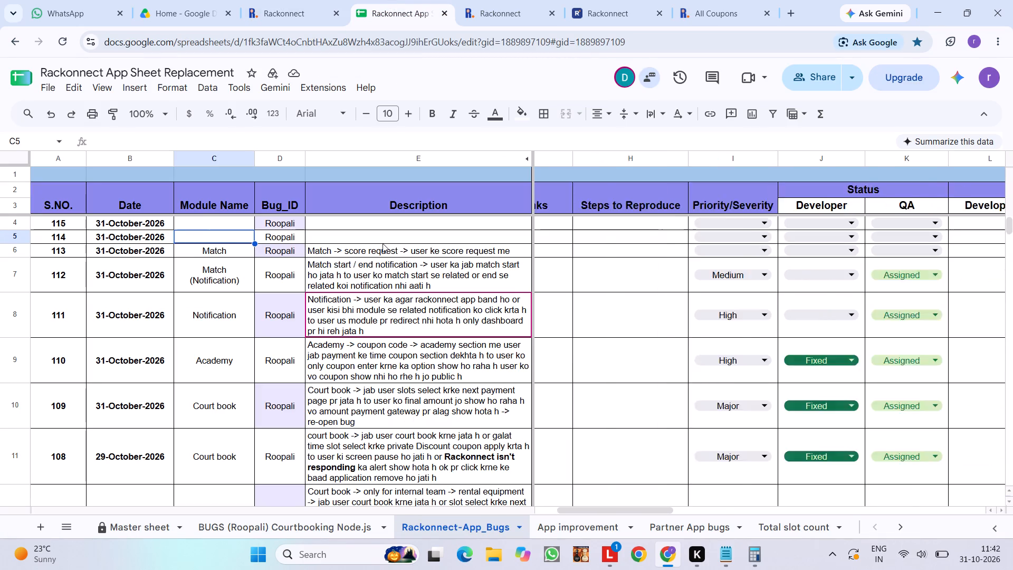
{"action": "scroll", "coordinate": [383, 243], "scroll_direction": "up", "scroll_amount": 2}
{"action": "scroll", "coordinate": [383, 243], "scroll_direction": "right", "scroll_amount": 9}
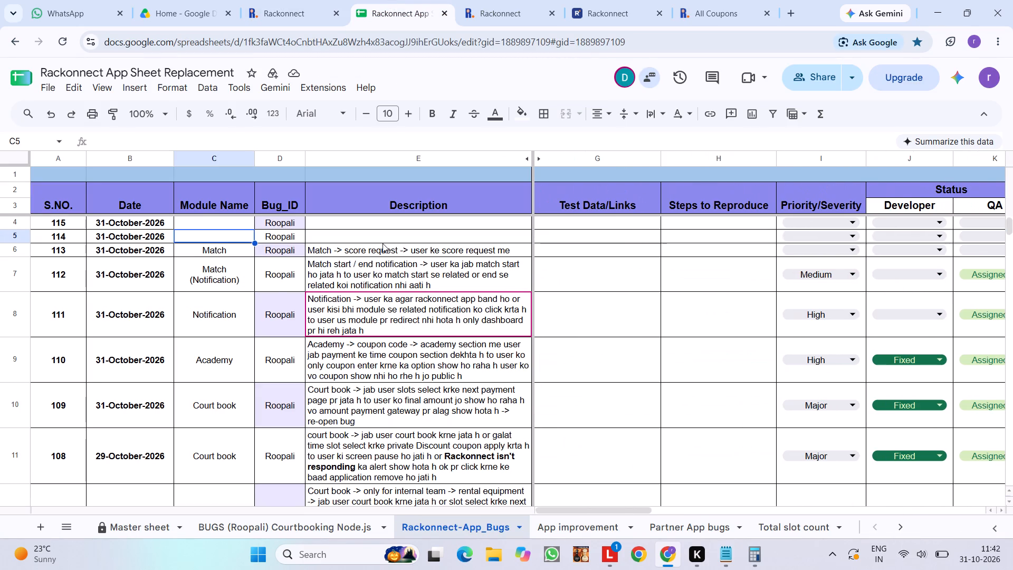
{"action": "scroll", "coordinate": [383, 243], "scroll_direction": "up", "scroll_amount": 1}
Continue bug 113's description with "agar koi match pending h".
{"action": "double_click", "coordinate": [394, 248]}
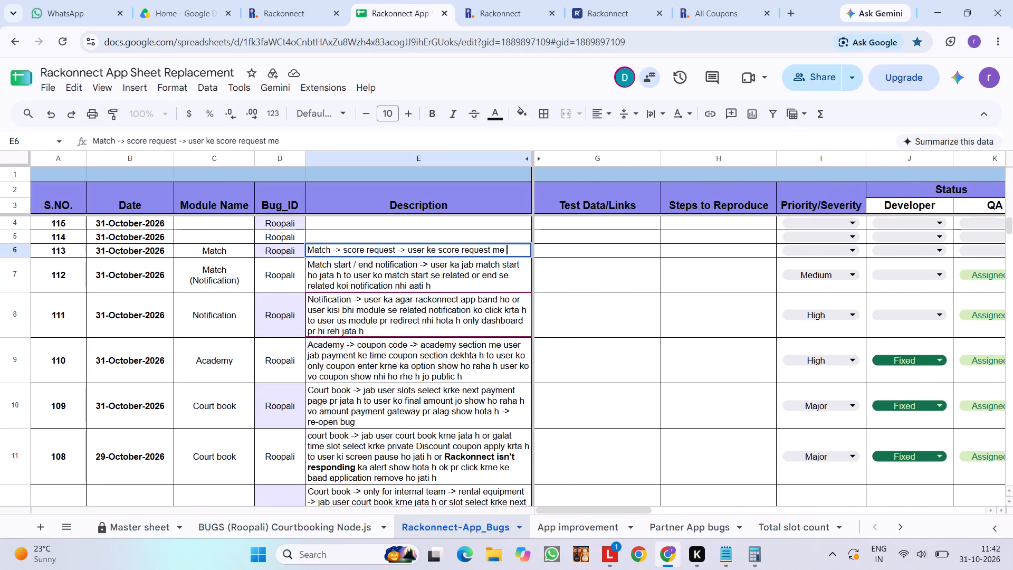
{"action": "type", "text": "agar koi match"}
{"action": "key", "text": "space"}
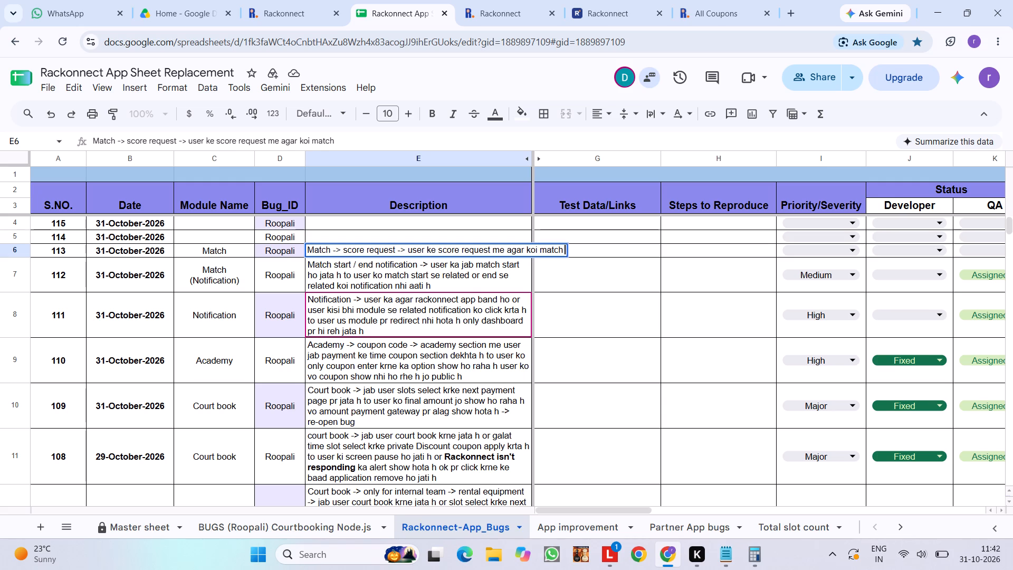
{"action": "type", "text": "pending"}
{"action": "key", "text": "space"}
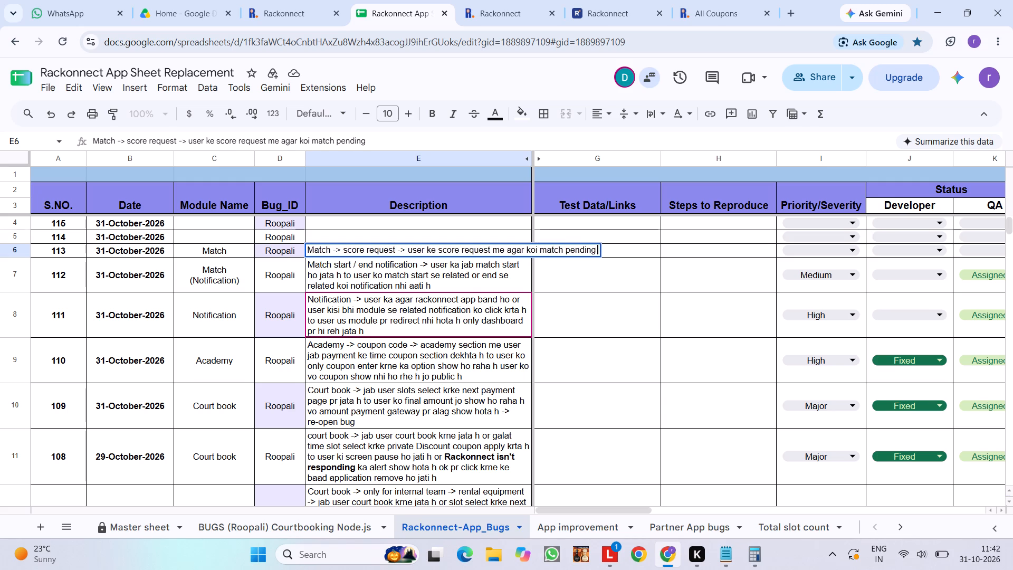
{"action": "type", "text": "ha"}
{"action": "key", "text": "space"}
{"action": "key", "text": "BackSpace"}
{"action": "key", "text": "BackSpace"}
{"action": "key", "text": "space"}
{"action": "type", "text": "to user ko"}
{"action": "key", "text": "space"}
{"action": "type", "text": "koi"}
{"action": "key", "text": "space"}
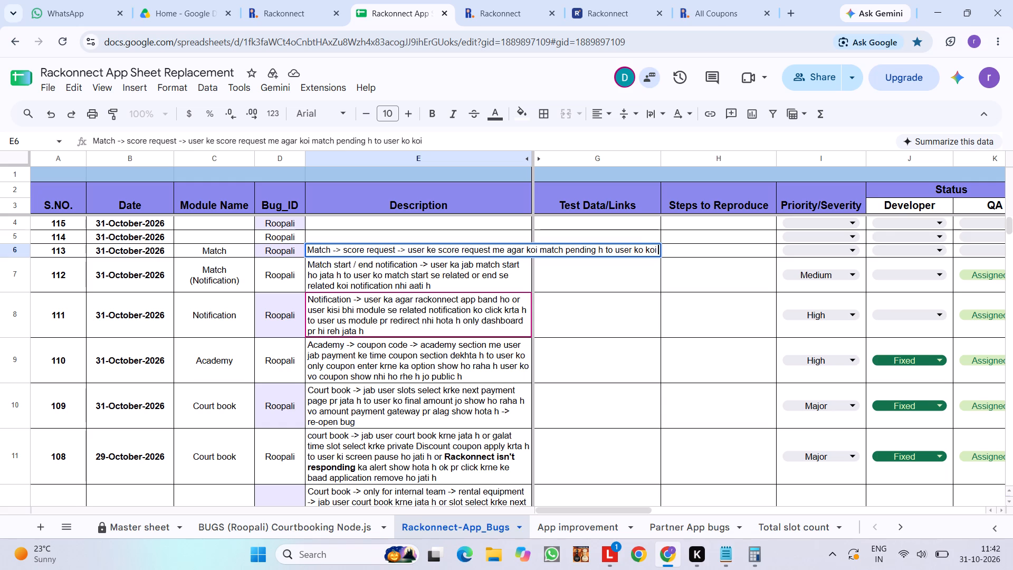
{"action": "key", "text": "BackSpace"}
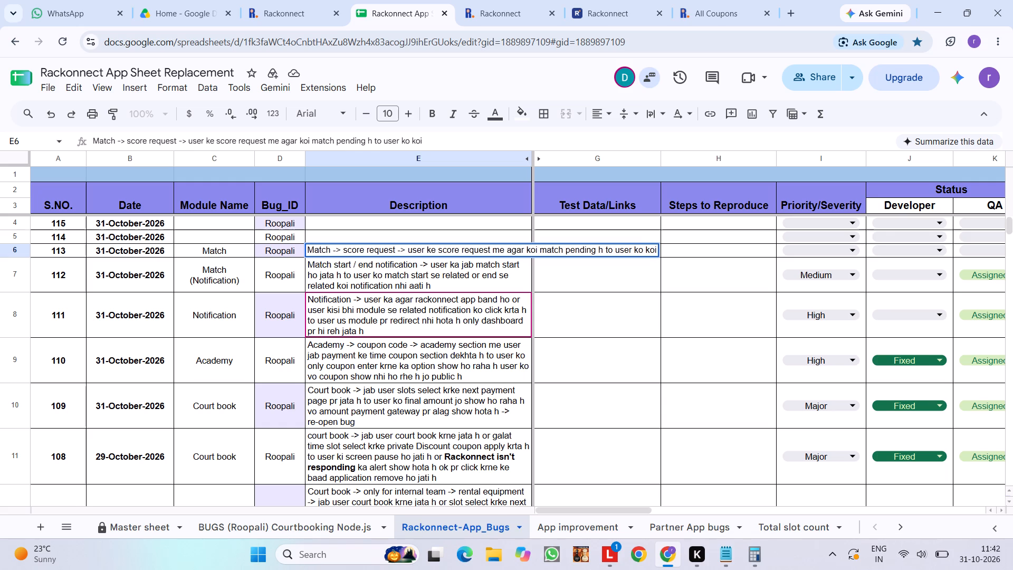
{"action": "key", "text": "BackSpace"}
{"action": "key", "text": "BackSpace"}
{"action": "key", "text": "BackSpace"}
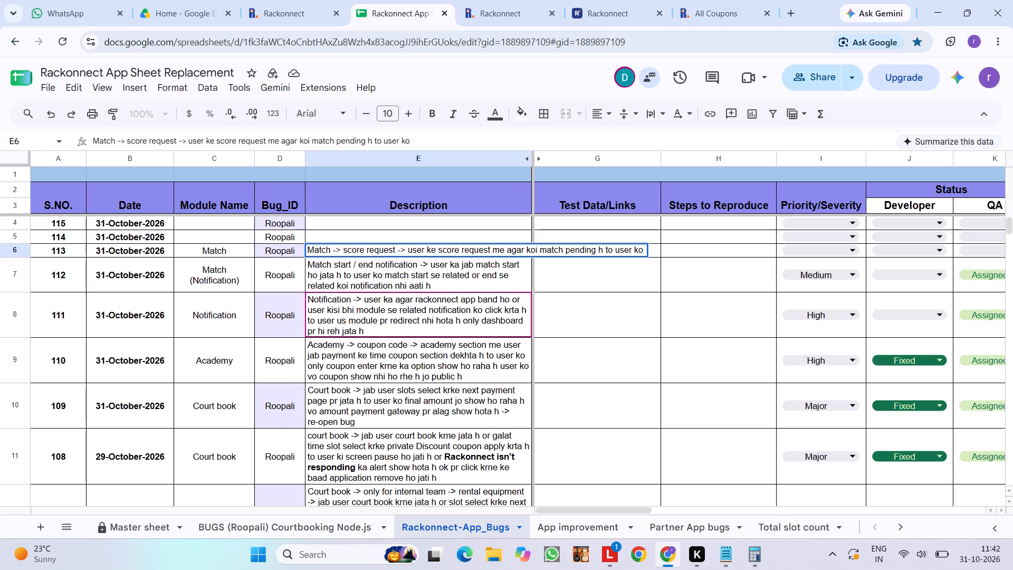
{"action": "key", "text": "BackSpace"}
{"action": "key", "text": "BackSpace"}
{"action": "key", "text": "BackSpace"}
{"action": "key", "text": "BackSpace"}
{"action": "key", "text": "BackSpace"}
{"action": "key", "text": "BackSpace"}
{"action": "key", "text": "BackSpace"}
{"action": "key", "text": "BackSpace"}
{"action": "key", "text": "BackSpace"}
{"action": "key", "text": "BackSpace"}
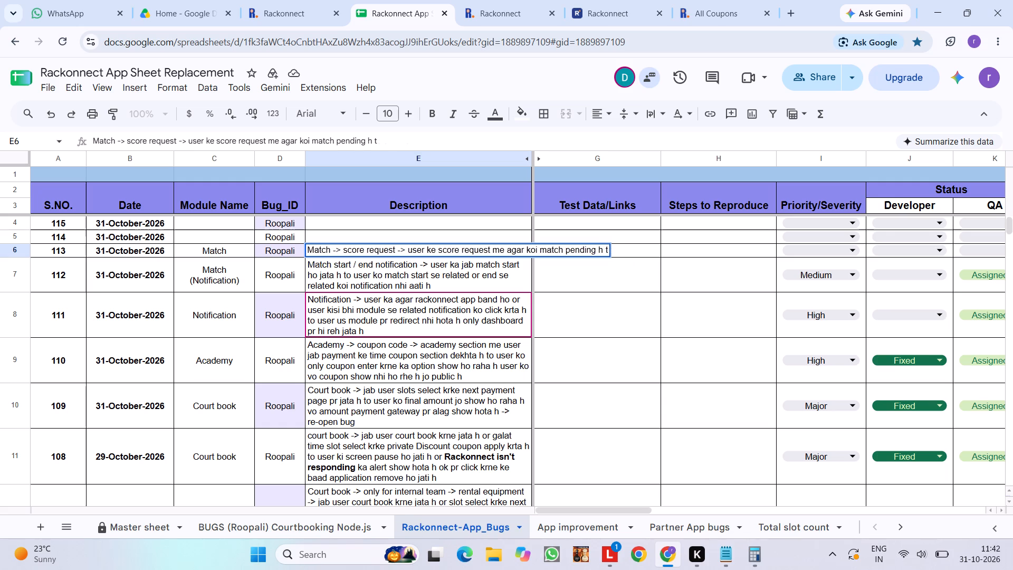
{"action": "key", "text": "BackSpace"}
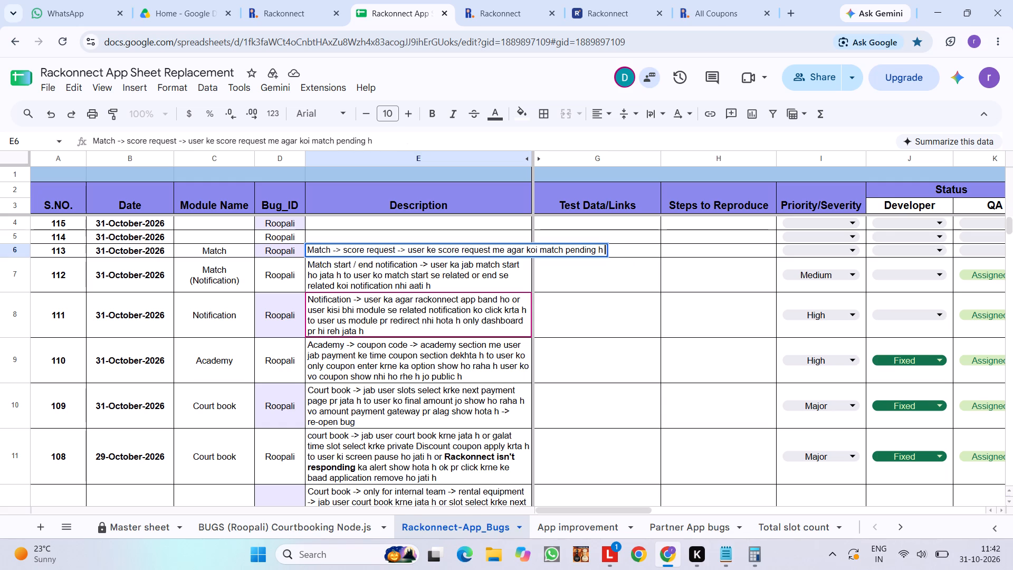
Continue bug 113's description with "fir bhi user ko score request".
{"action": "type", "text": "fir bhi"}
{"action": "key", "text": "space"}
{"action": "type", "text": "user ko"}
{"action": "key", "text": "space"}
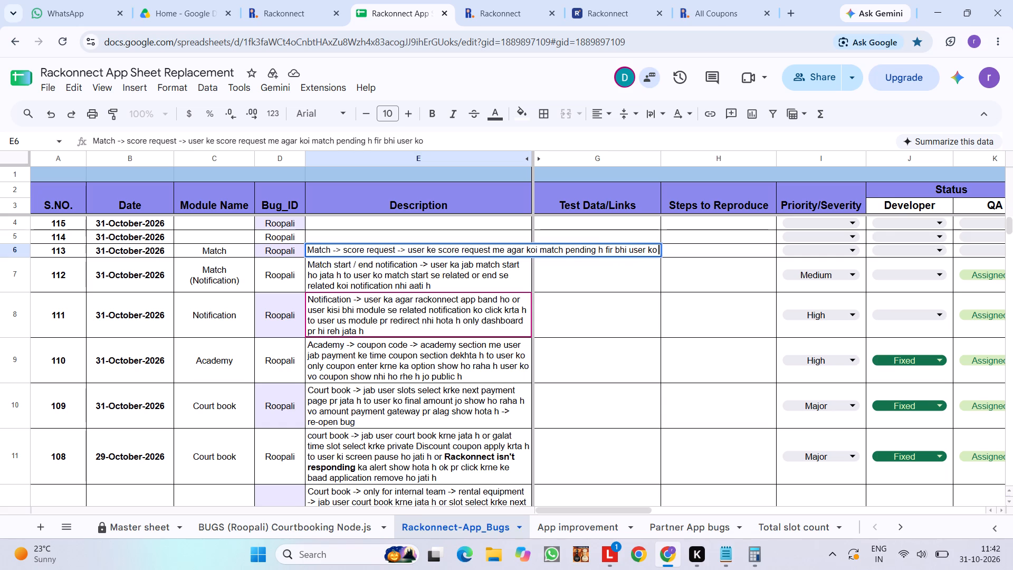
{"action": "type", "text": "score ma"}
{"action": "key", "text": "BackSpace"}
{"action": "key", "text": "BackSpace"}
{"action": "key", "text": "BackSpace"}
{"action": "type", "text": "request"}
{"action": "key", "text": "space"}
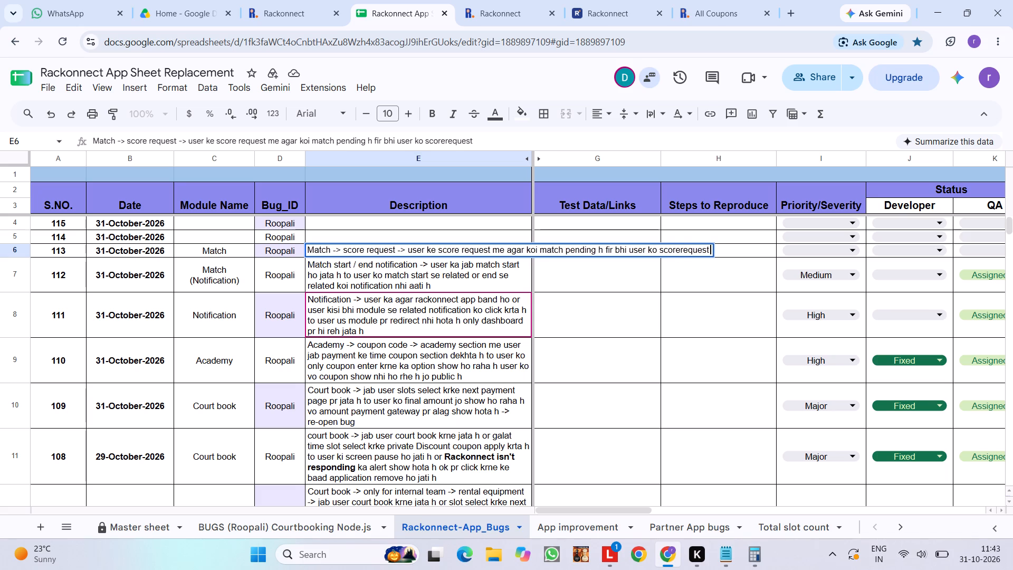
{"action": "left_click", "coordinate": [681, 251]}
{"action": "key", "text": "space"}
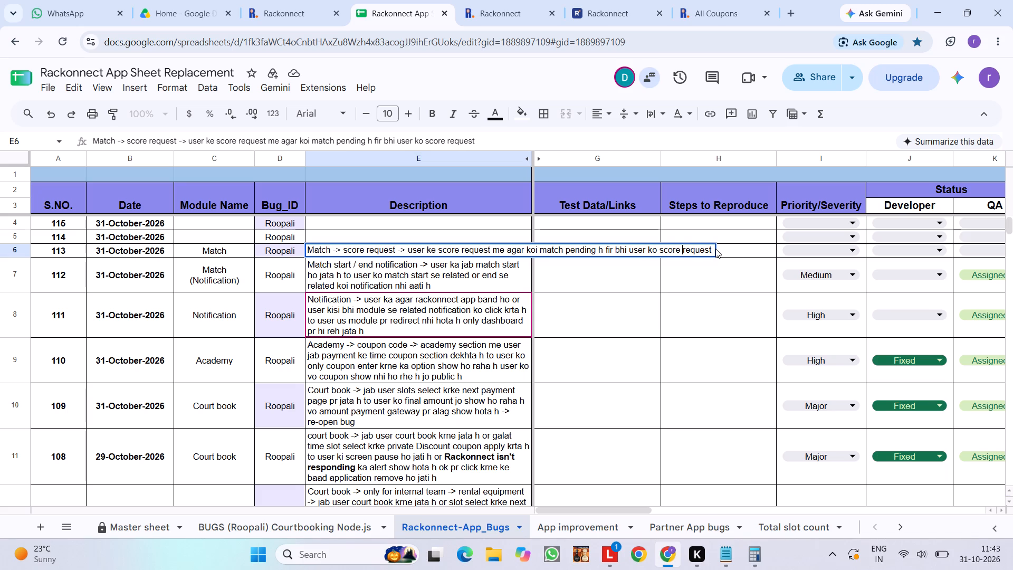
Finish bug 113's description with "me 0 number hi show hota h".
{"action": "left_click", "coordinate": [712, 247]}
{"action": "key", "text": "space"}
{"action": "type", "text": "me user"}
{"action": "key", "text": "space"}
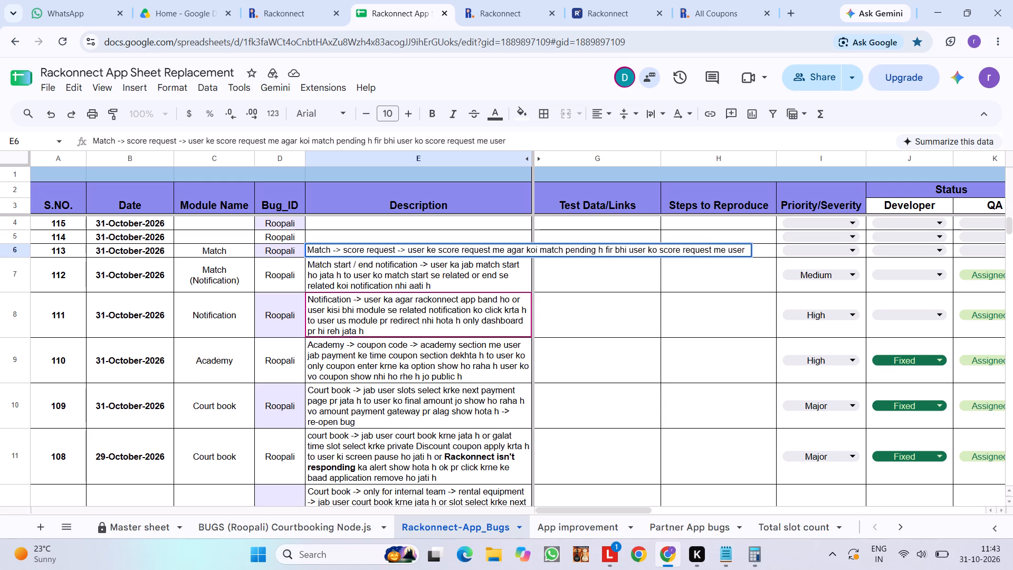
{"action": "key", "text": "BackSpace"}
{"action": "key", "text": "BackSpace"}
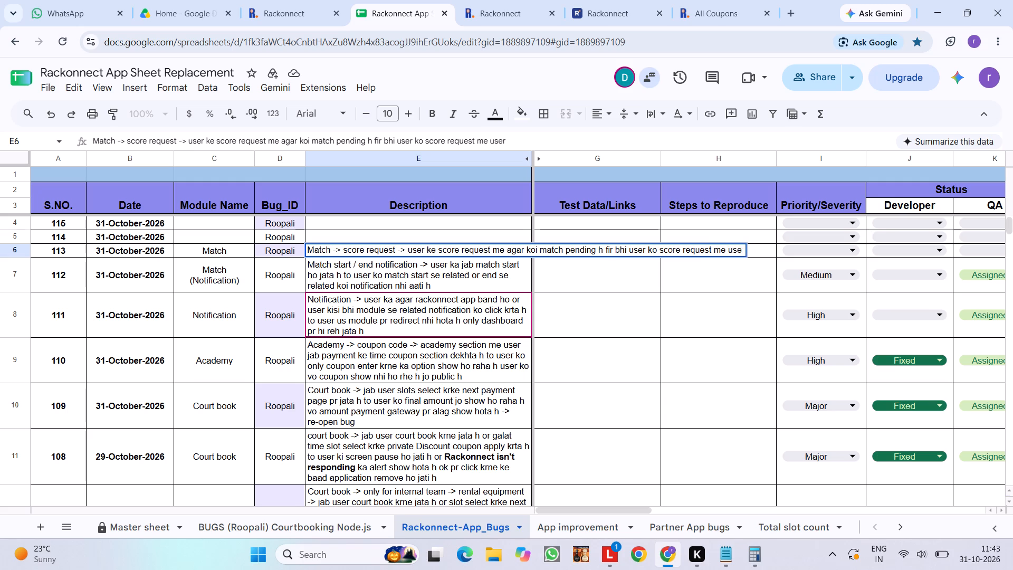
{"action": "key", "text": "BackSpace"}
{"action": "key", "text": "BackSpace"}
{"action": "key", "text": "BackSpace"}
{"action": "type", "text": "0 mu"}
{"action": "key", "text": "BackSpace"}
{"action": "key", "text": "BackSpace"}
{"action": "type", "text": "number ho"}
{"action": "key", "text": "space"}
{"action": "key", "text": "BackSpace"}
{"action": "key", "text": "BackSpace"}
{"action": "type", "text": "i show hota h"}
{"action": "key", "text": "space"}
{"action": "key", "text": "Return"}
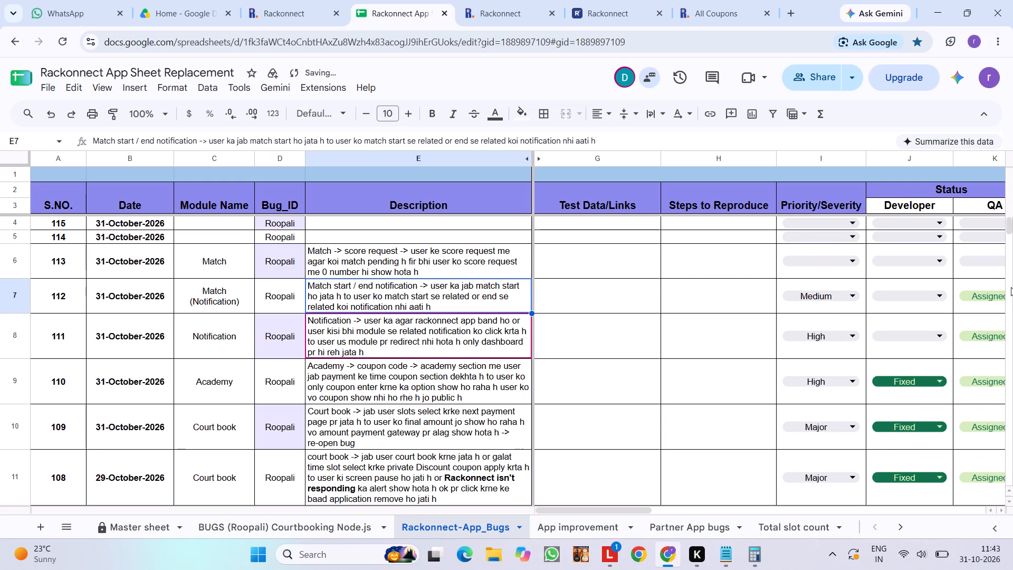
Set bug 113's Priority/Severity to Medium.
{"action": "left_click", "coordinate": [817, 257]}
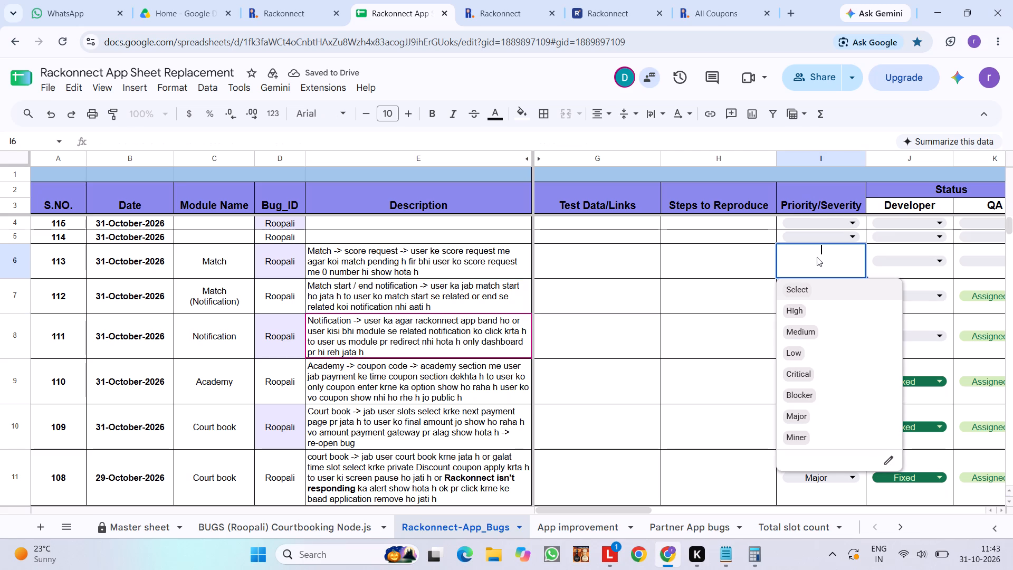
{"action": "left_click", "coordinate": [823, 313]}
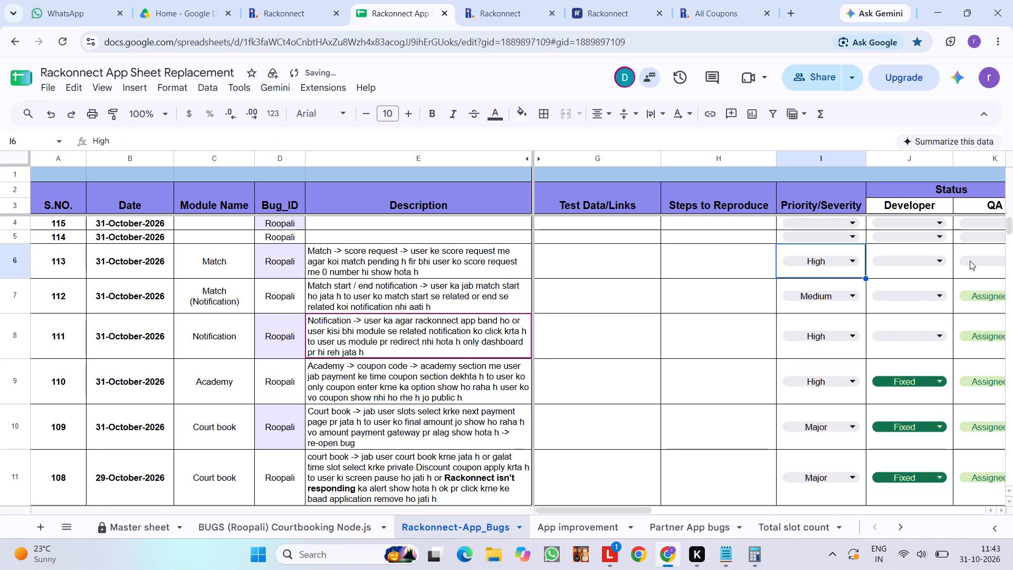
{"action": "left_click", "coordinate": [826, 256]}
{"action": "left_click", "coordinate": [828, 337]}
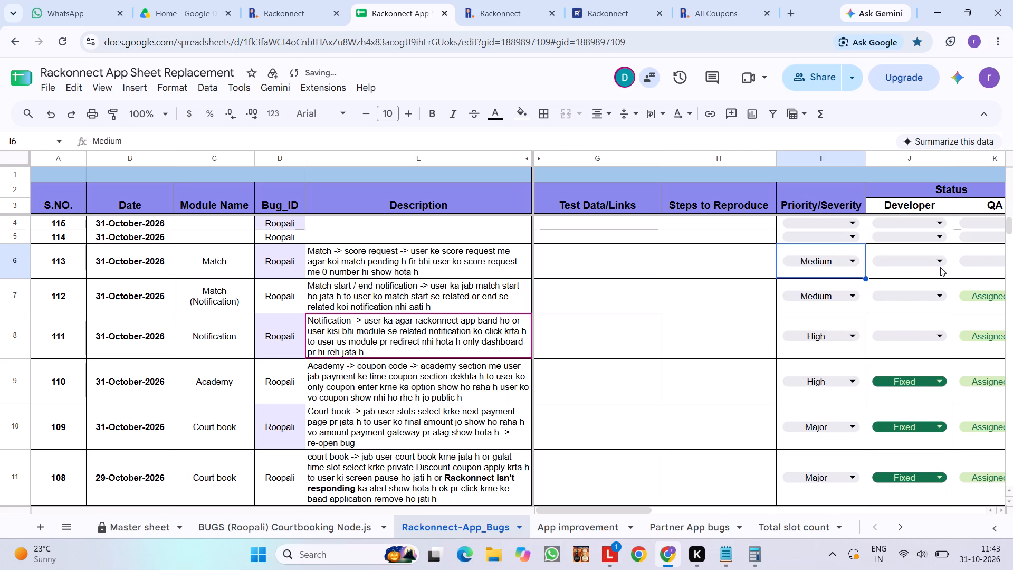
Set bug 113's QA status to Assigned.
{"action": "left_click_drag", "start_coordinate": [995, 258], "coordinate": [972, 309]}
{"action": "left_click", "coordinate": [972, 309]}
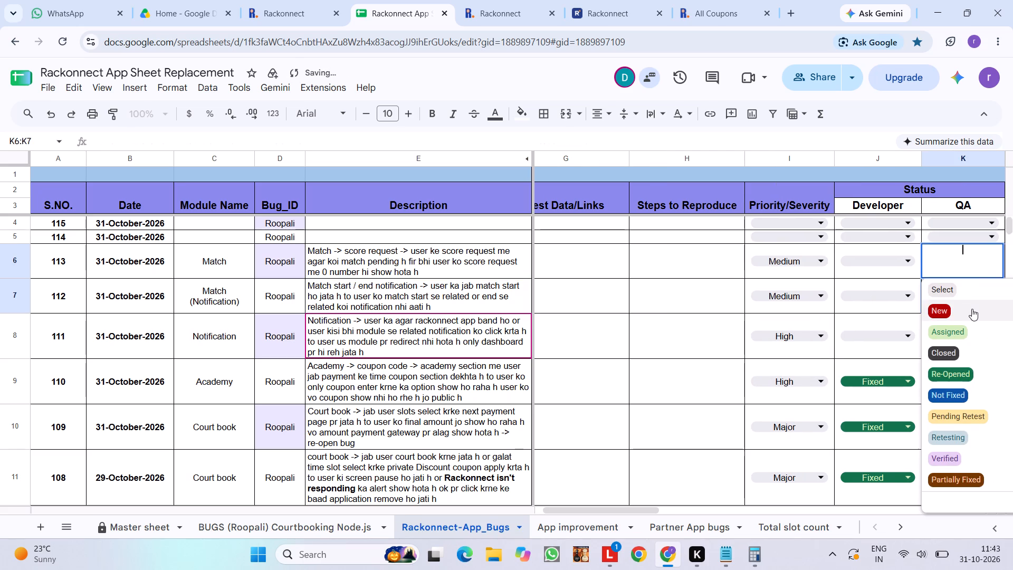
{"action": "left_click", "coordinate": [966, 262]}
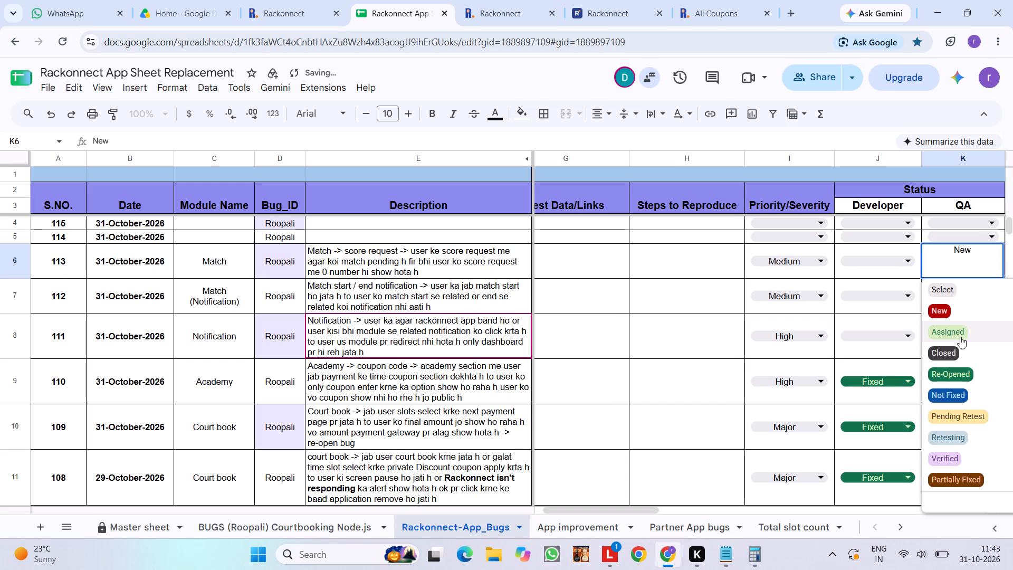
{"action": "left_click", "coordinate": [960, 337]}
Select bug 114's empty Module Name cell.
{"action": "scroll", "coordinate": [960, 337], "scroll_direction": "left", "scroll_amount": 4}
{"action": "scroll", "coordinate": [866, 294], "scroll_direction": "right", "scroll_amount": 11}
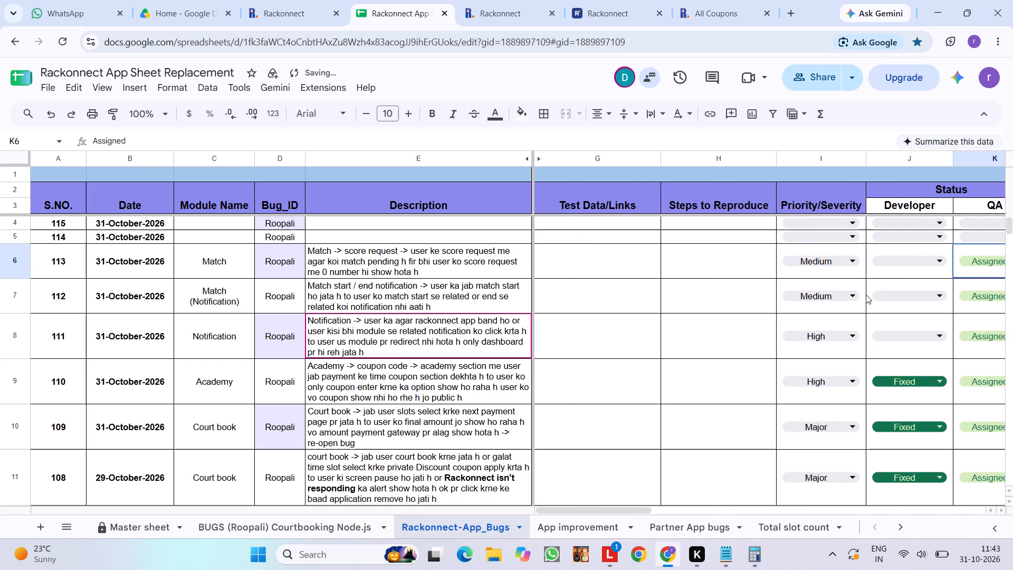
{"action": "left_click", "coordinate": [231, 240]}
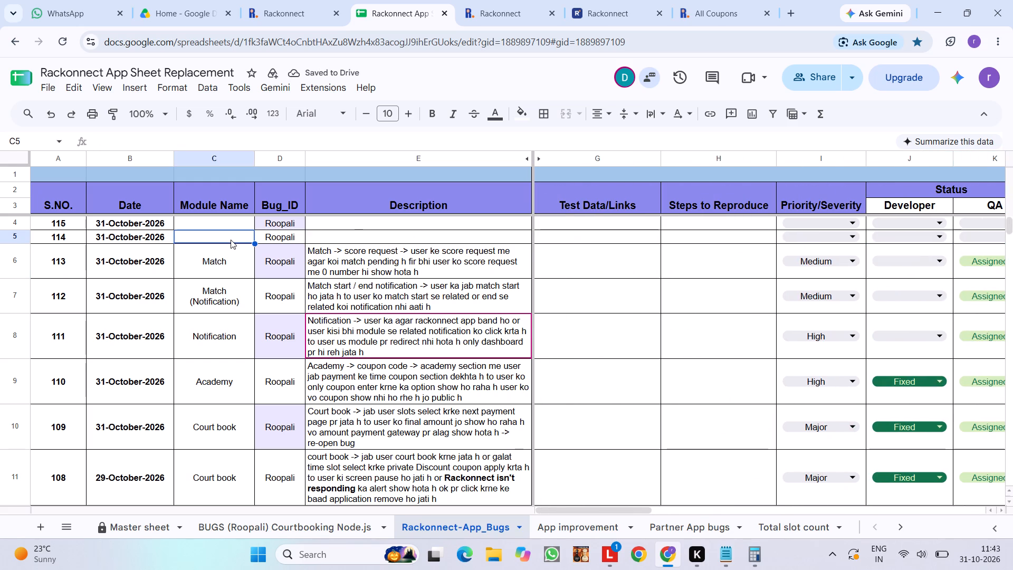